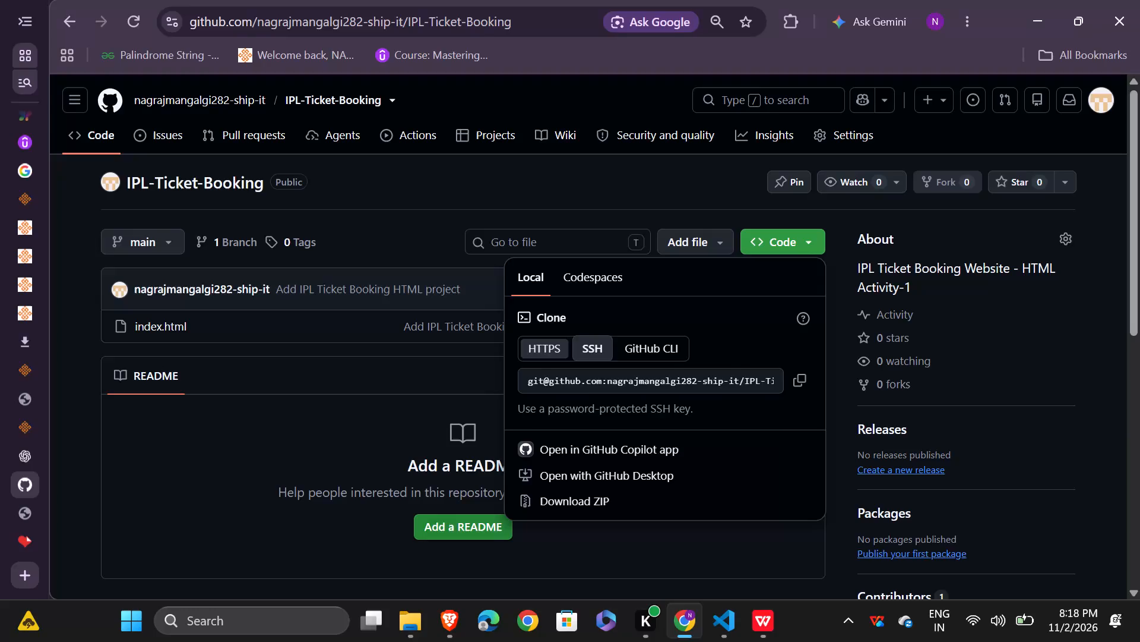
Copy the IPL-Ticket-Booking repository's HTTPS clone URL and open it in a new browser tab to check it.
click(803, 384)
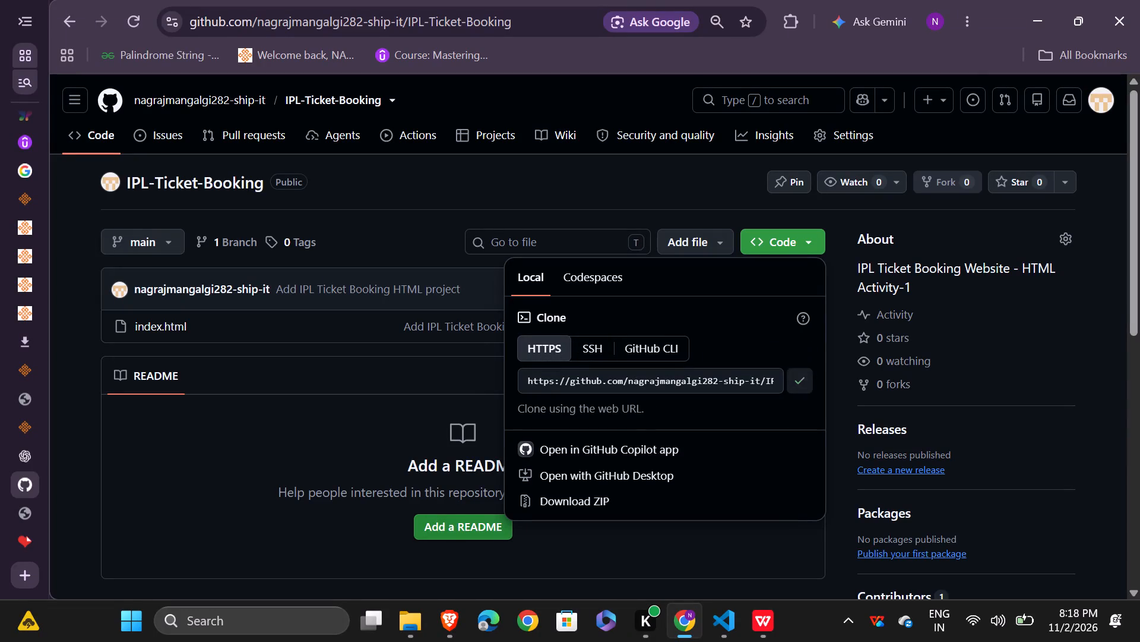
click(82, 571)
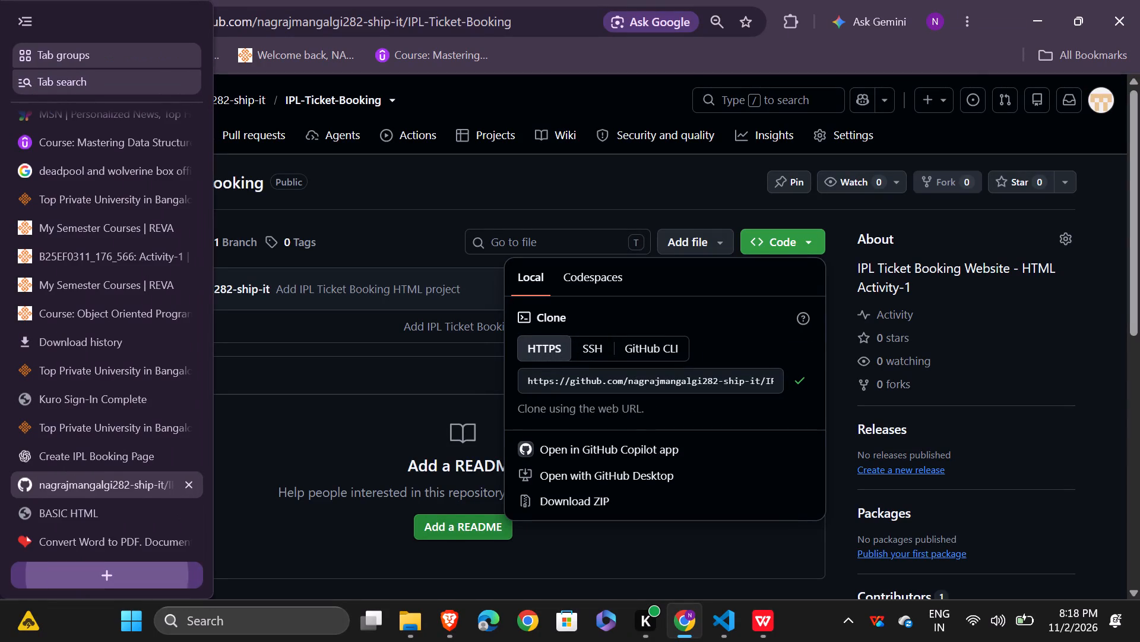
key(ctrl+v)
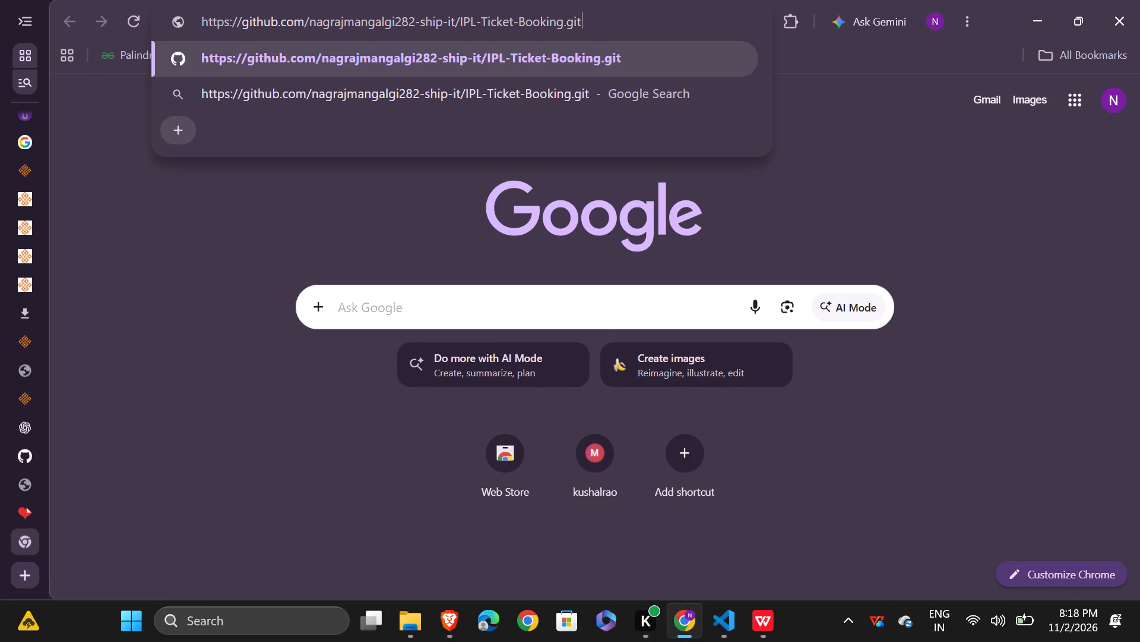
key(Return)
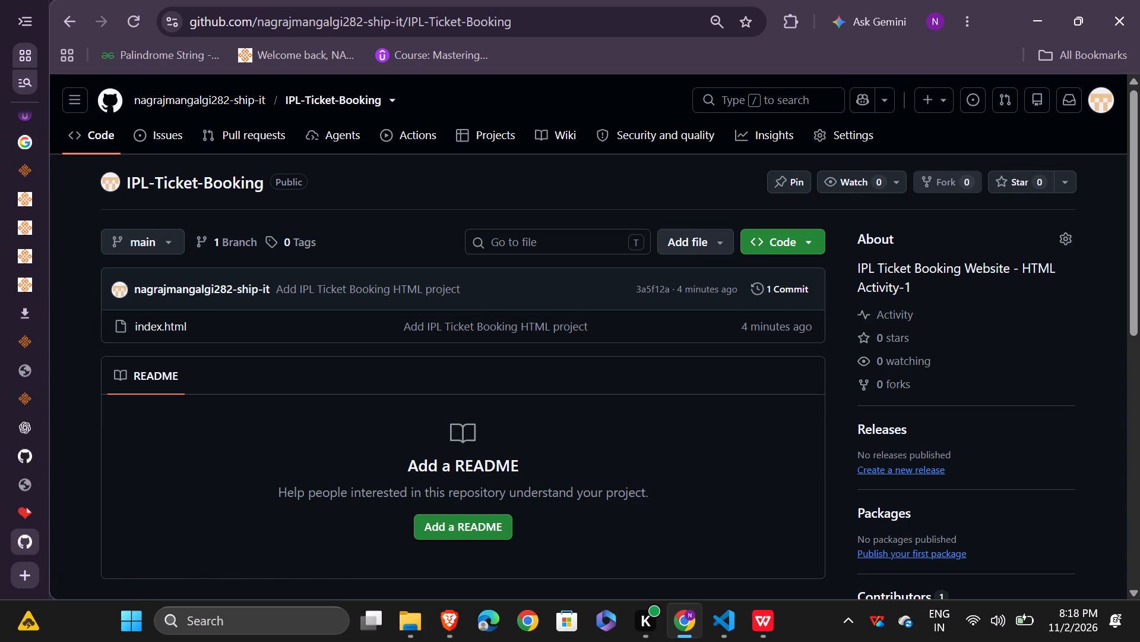
Copy the HTTPS clone URL from the newly opened IPL-Ticket-Booking repository page.
click(809, 243)
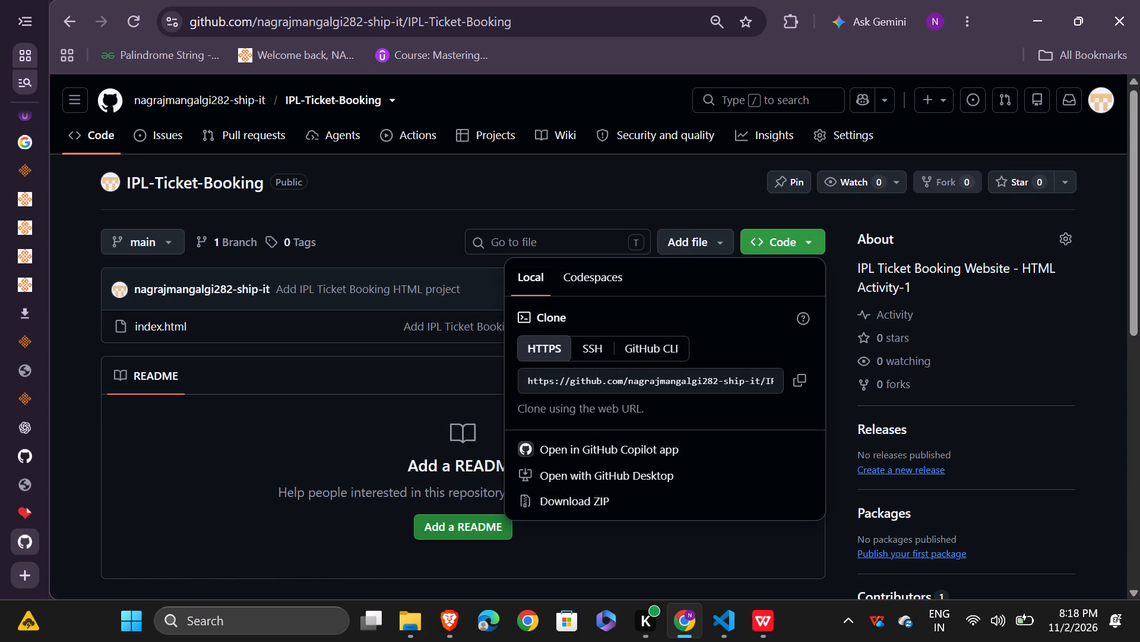
double_click(796, 382)
click(323, 458)
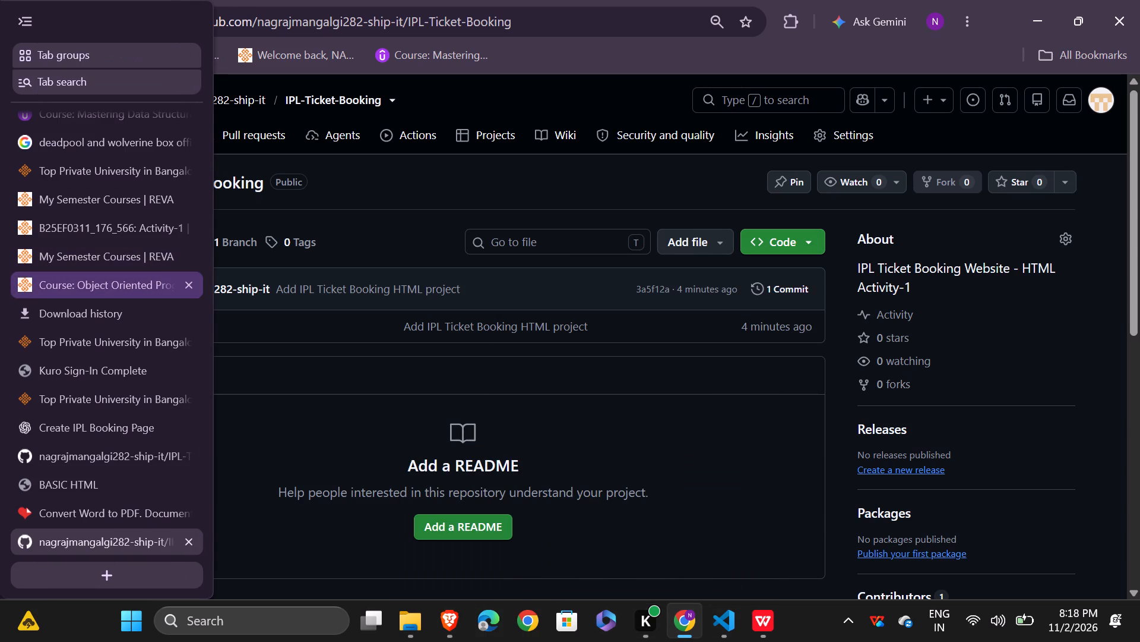
Open Activity 2 under BT-CSE-2025-2029-Sem-3-D in the Web Application Development course and read its instructions and submission details.
click(63, 292)
click(96, 262)
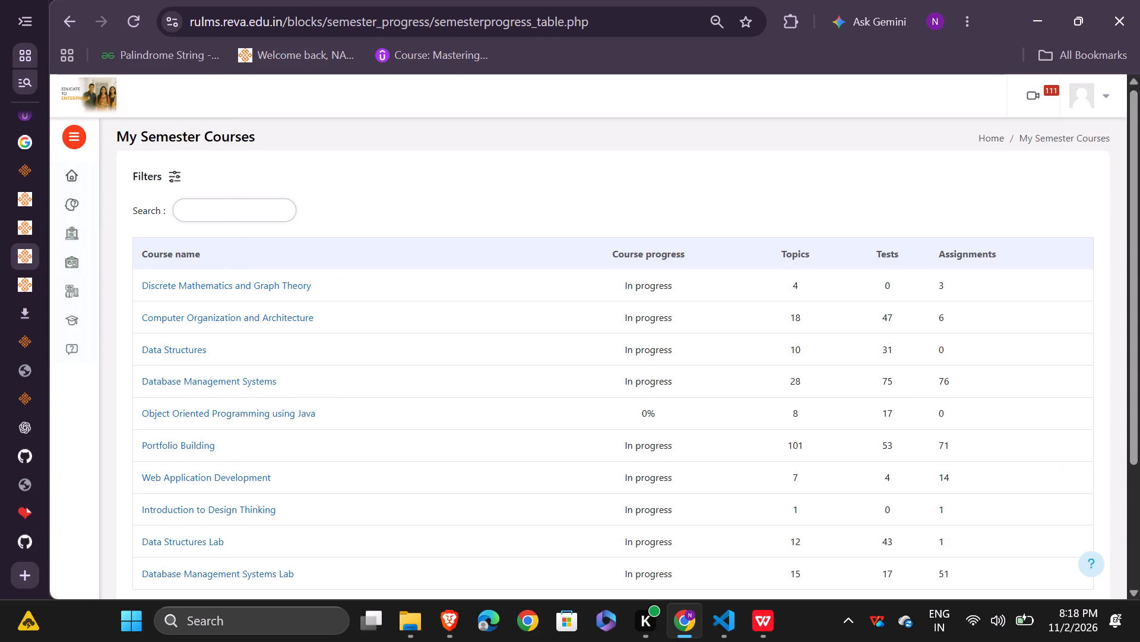
click(69, 221)
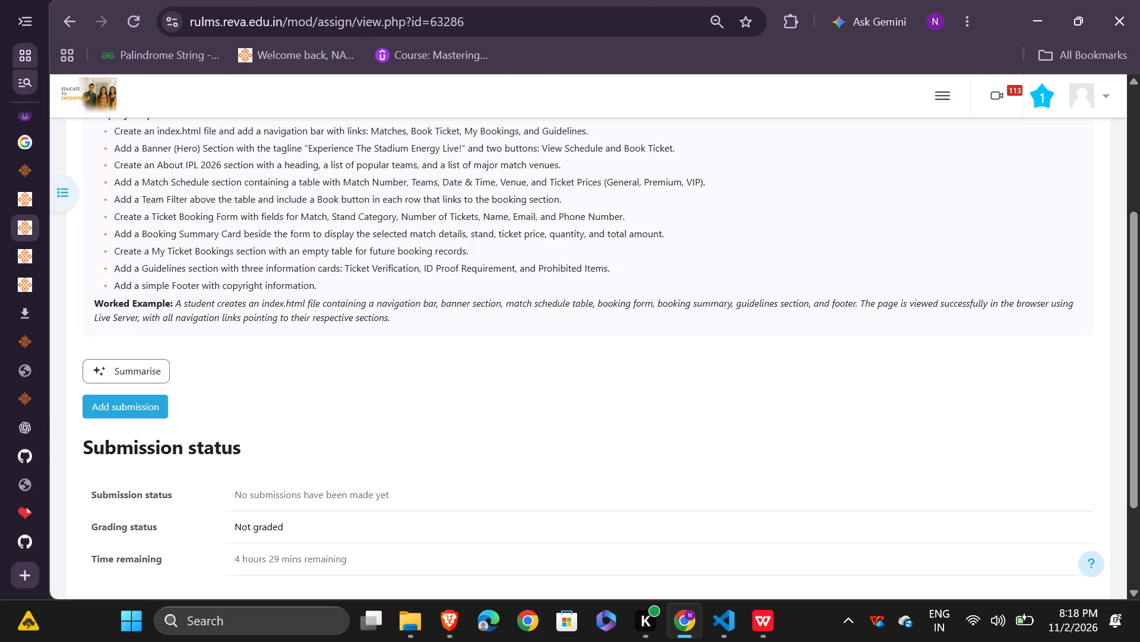
click(65, 17)
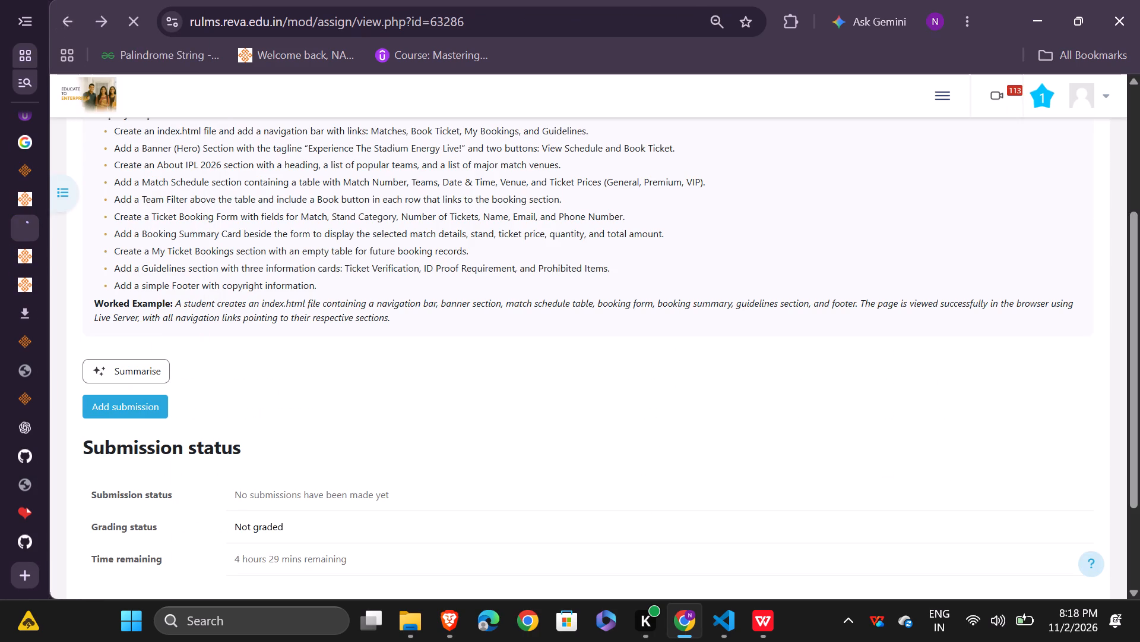
scroll(281, 413, down, 1)
scroll(107, 484, down, 5)
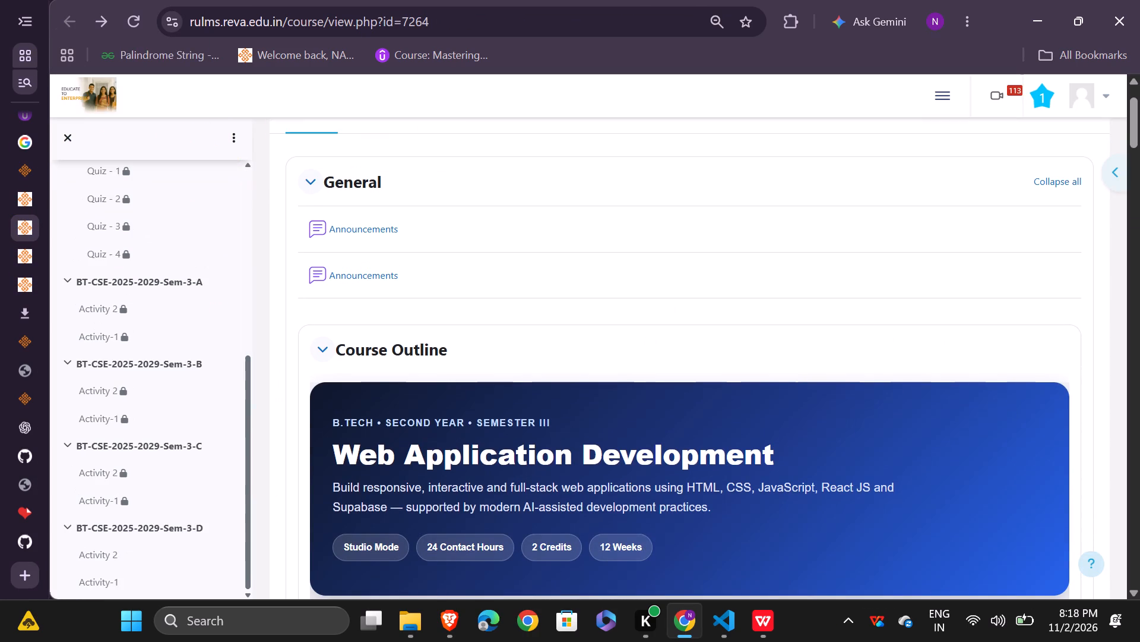
scroll(107, 484, down, 5)
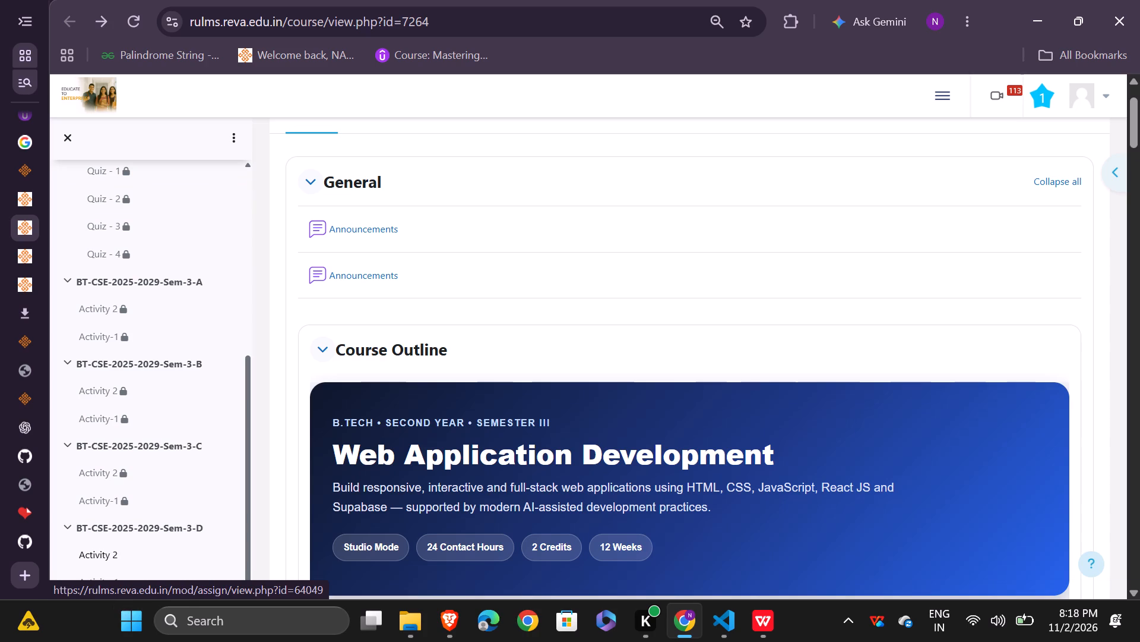
click(110, 561)
scroll(475, 320, down, 1)
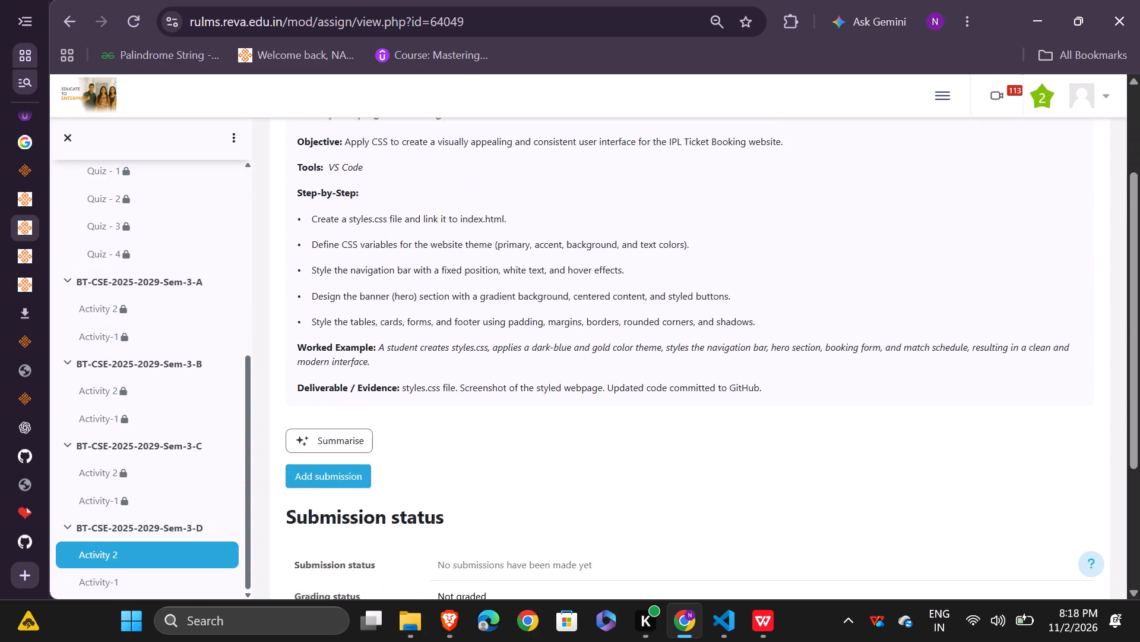
scroll(475, 320, up, 1)
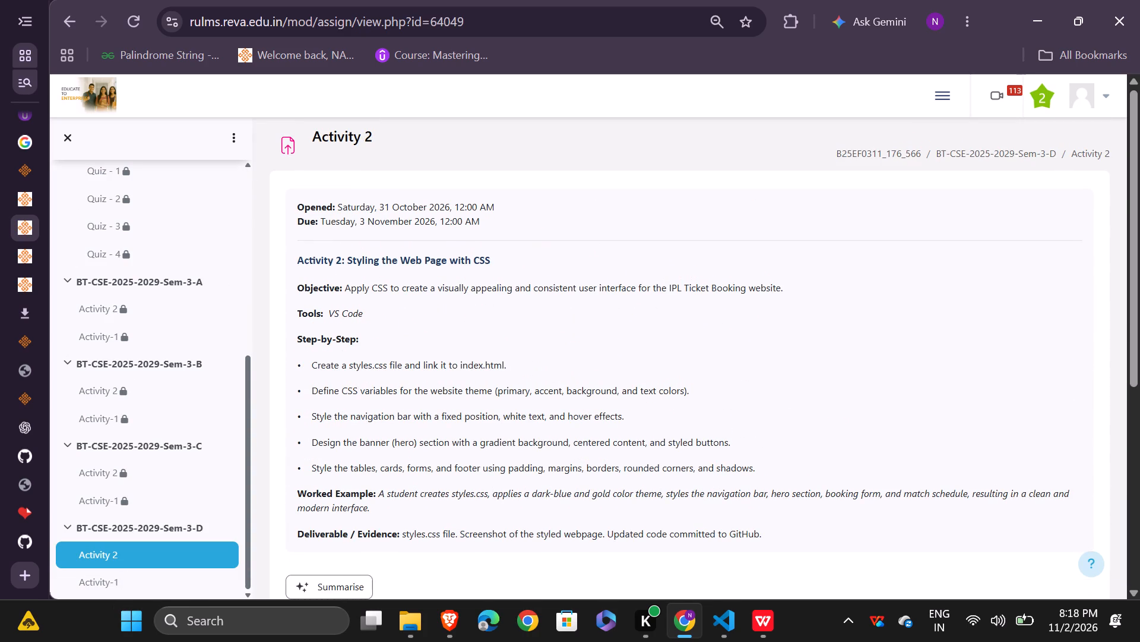
scroll(487, 401, down, 1)
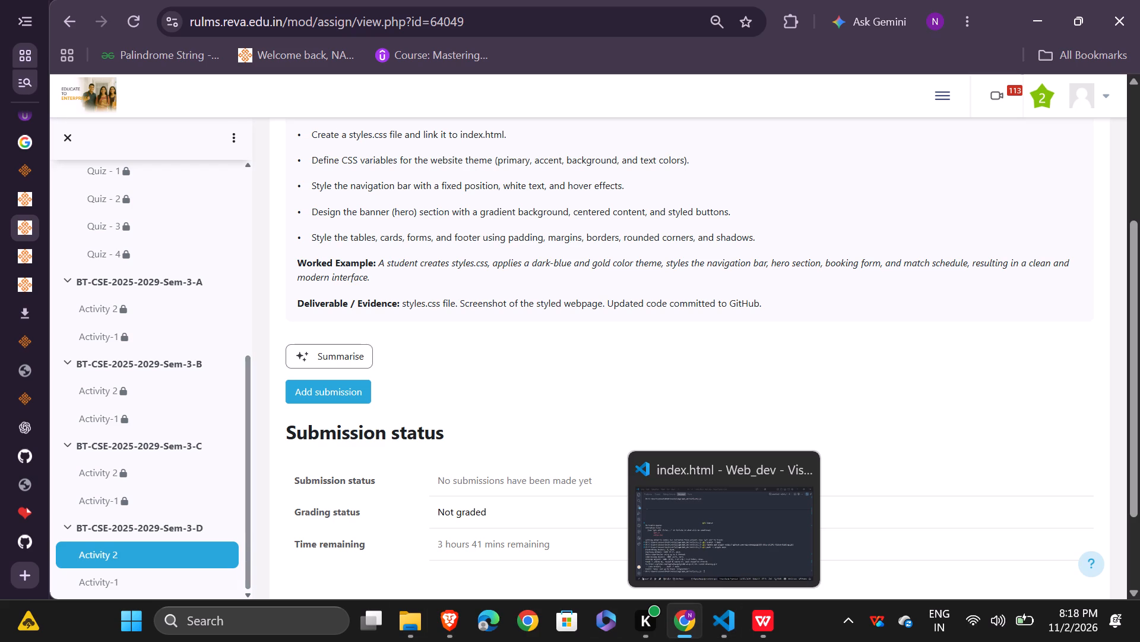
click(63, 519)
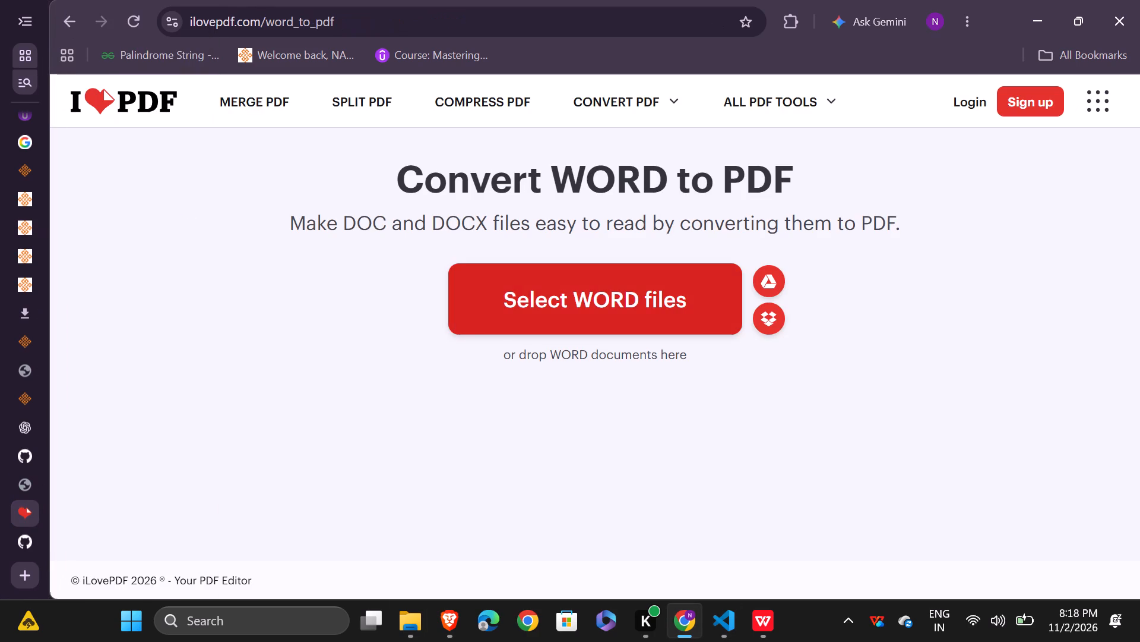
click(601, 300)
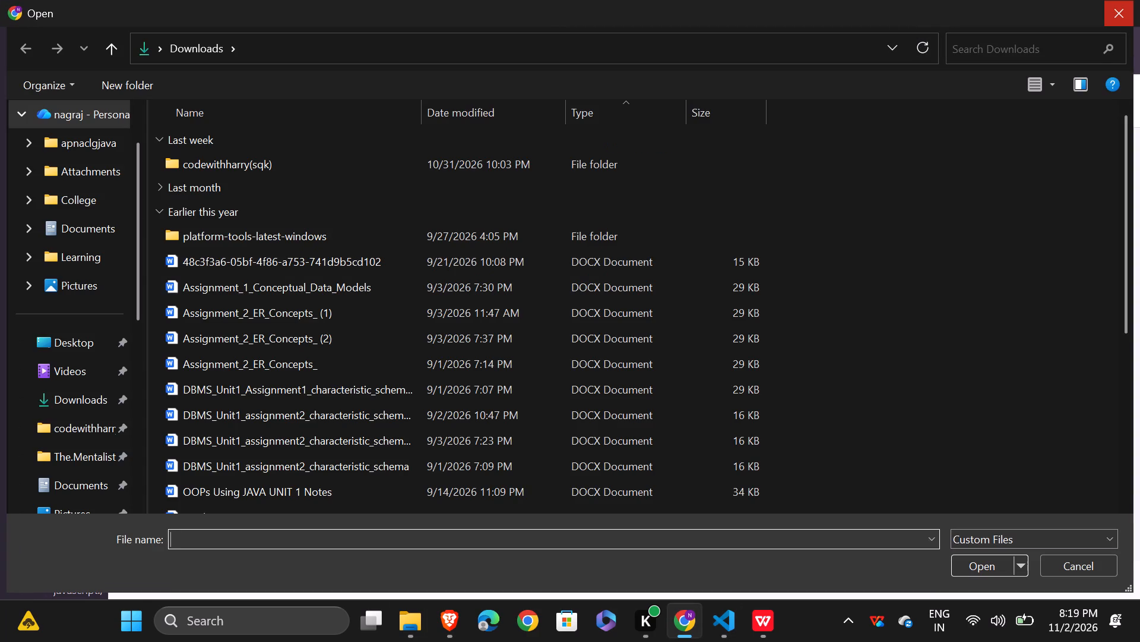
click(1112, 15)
Open the Activity_1(web) document from the desktop in WPS Office and paste the copied repository URL into it.
key(super+d)
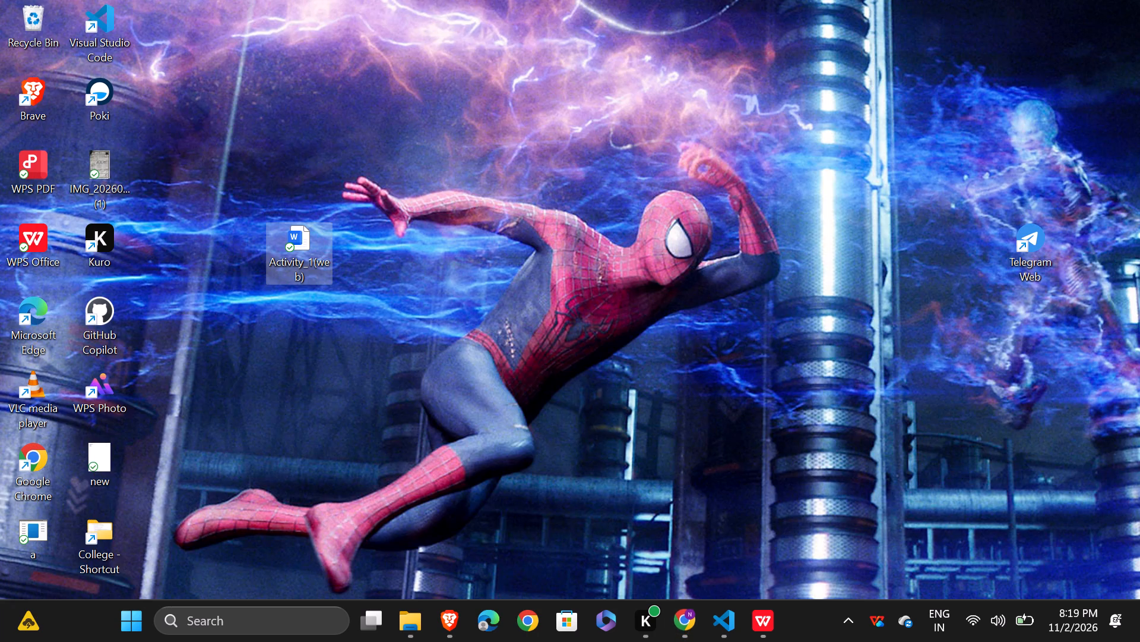
double_click(298, 237)
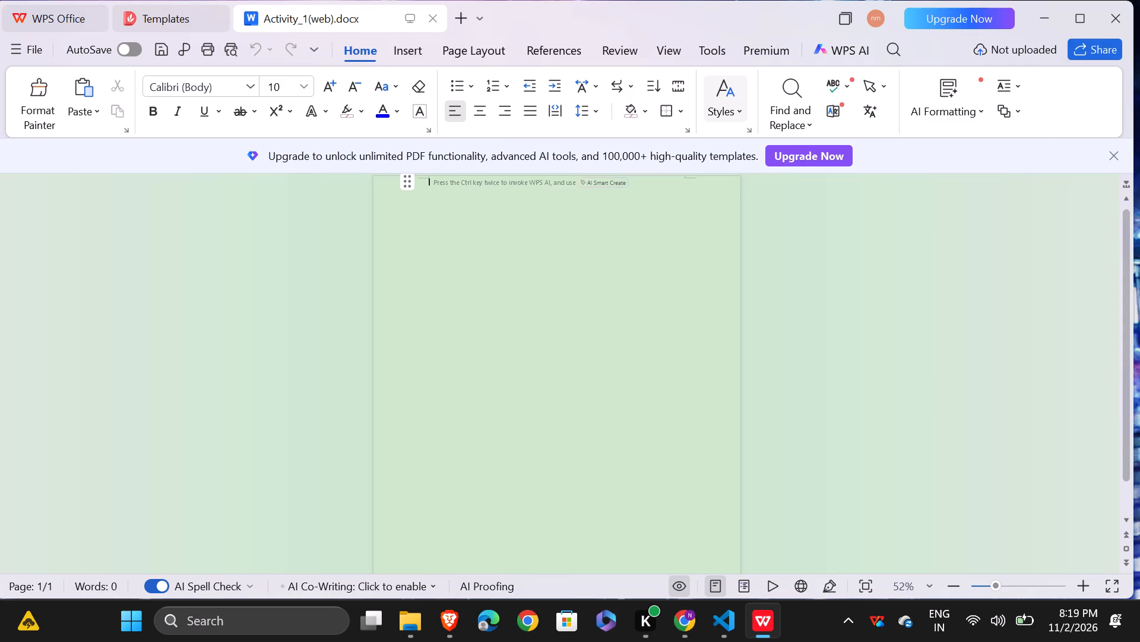
key(ctrl+v)
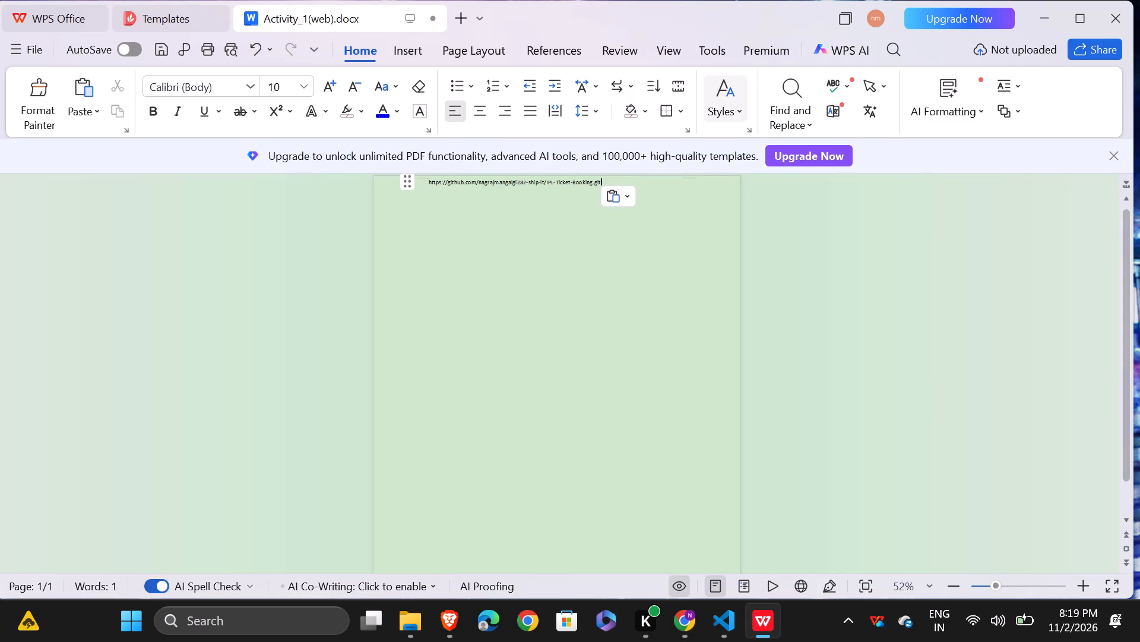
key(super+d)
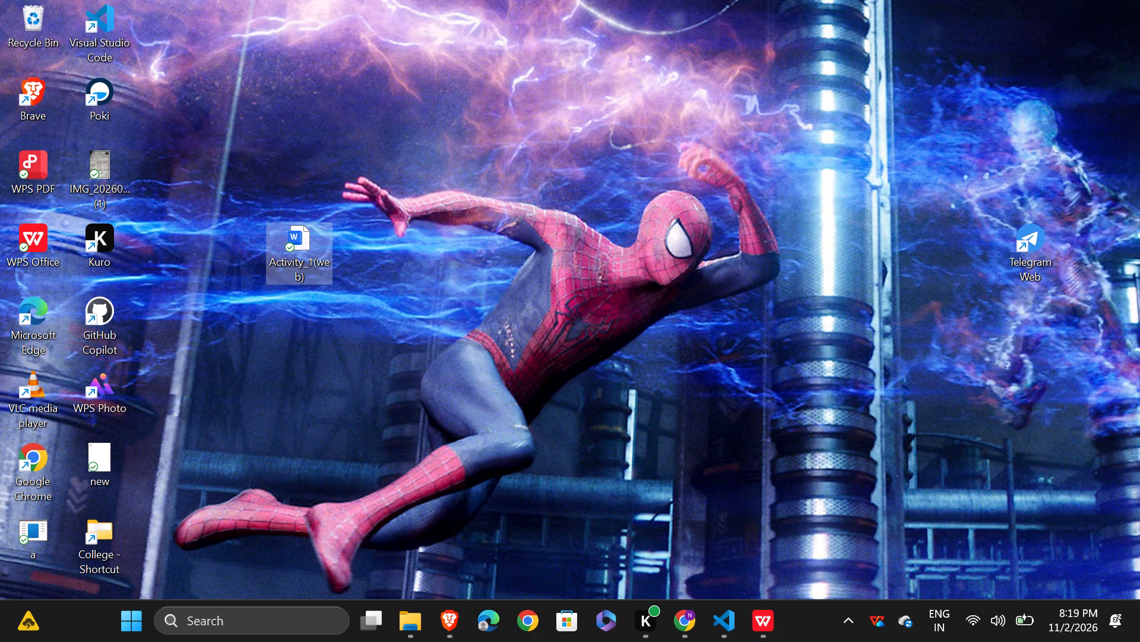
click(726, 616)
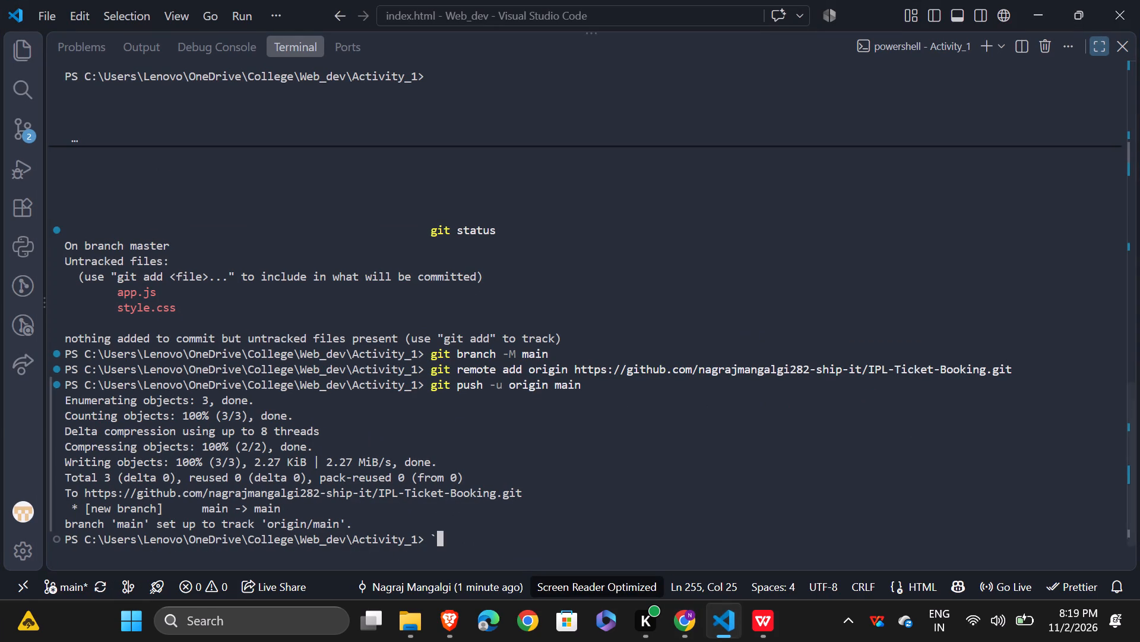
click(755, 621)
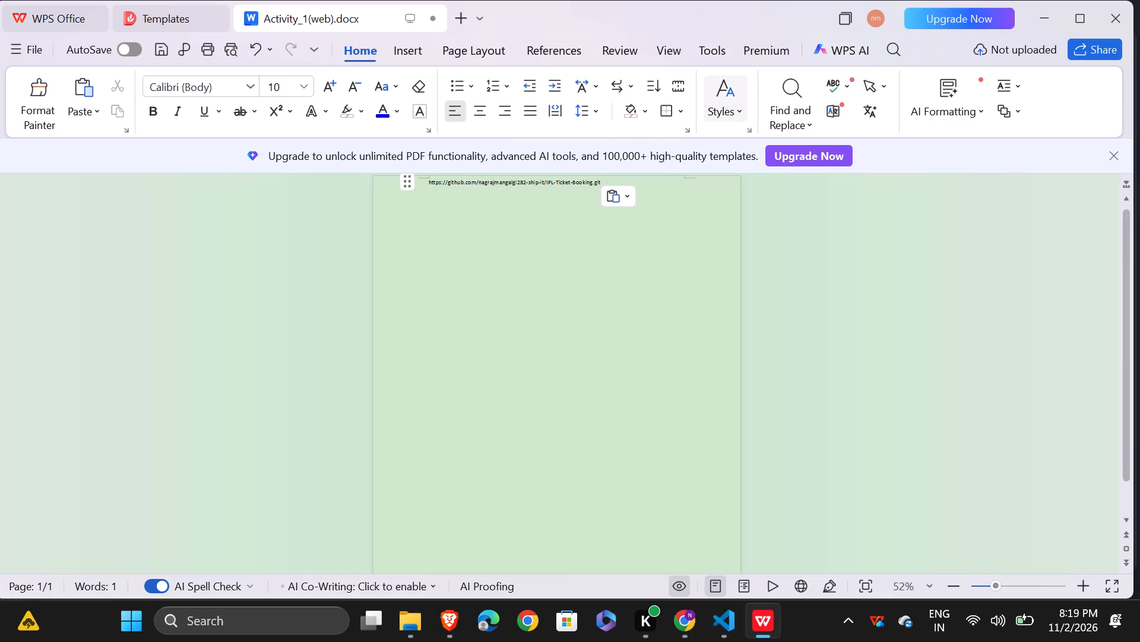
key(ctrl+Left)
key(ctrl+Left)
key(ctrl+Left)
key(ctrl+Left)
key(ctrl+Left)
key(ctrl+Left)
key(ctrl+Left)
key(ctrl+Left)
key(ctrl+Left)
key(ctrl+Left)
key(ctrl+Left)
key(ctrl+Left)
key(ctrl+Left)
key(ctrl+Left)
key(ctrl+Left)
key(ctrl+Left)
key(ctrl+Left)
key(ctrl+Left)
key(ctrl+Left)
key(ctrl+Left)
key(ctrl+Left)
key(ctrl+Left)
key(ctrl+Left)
Set the font size of the document's entire text to 14.
key(ctrl+a)
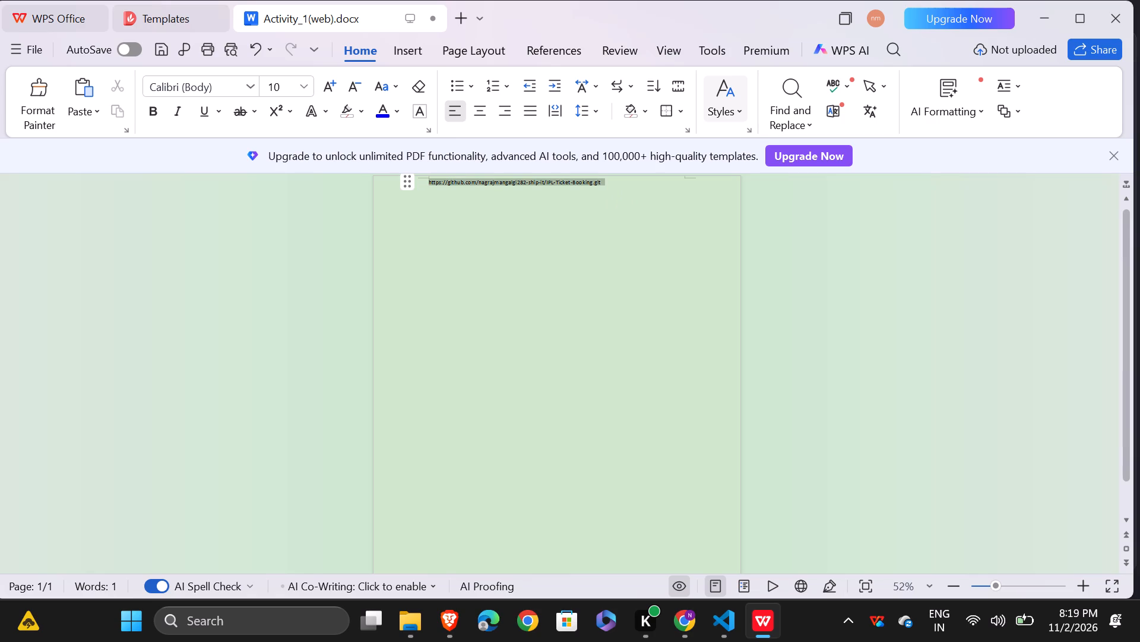
click(299, 87)
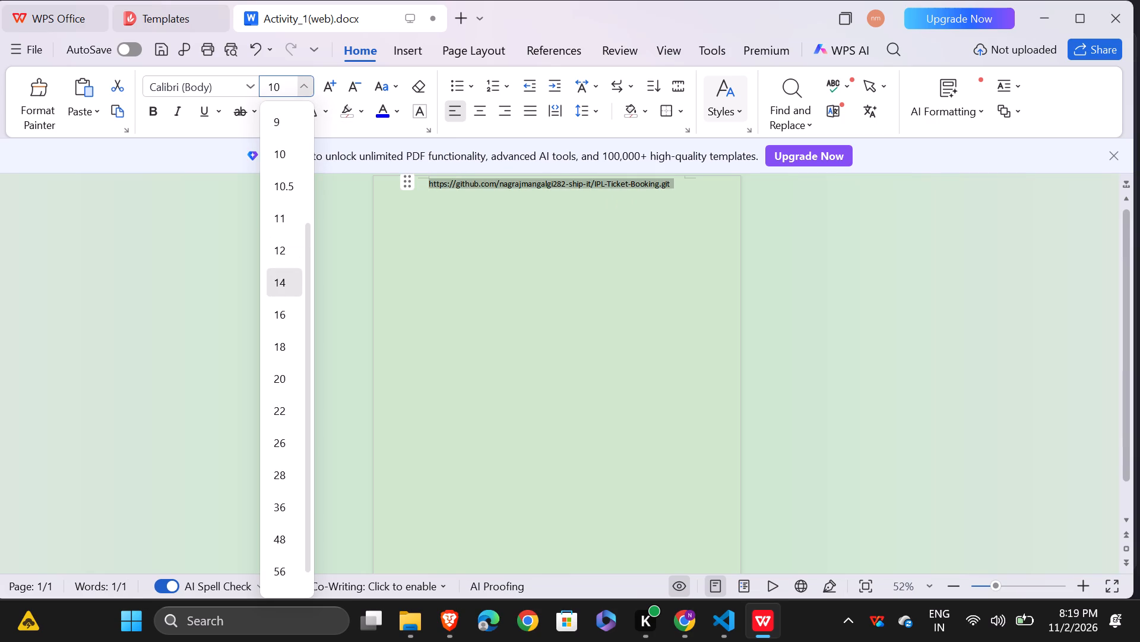
click(284, 300)
click(290, 290)
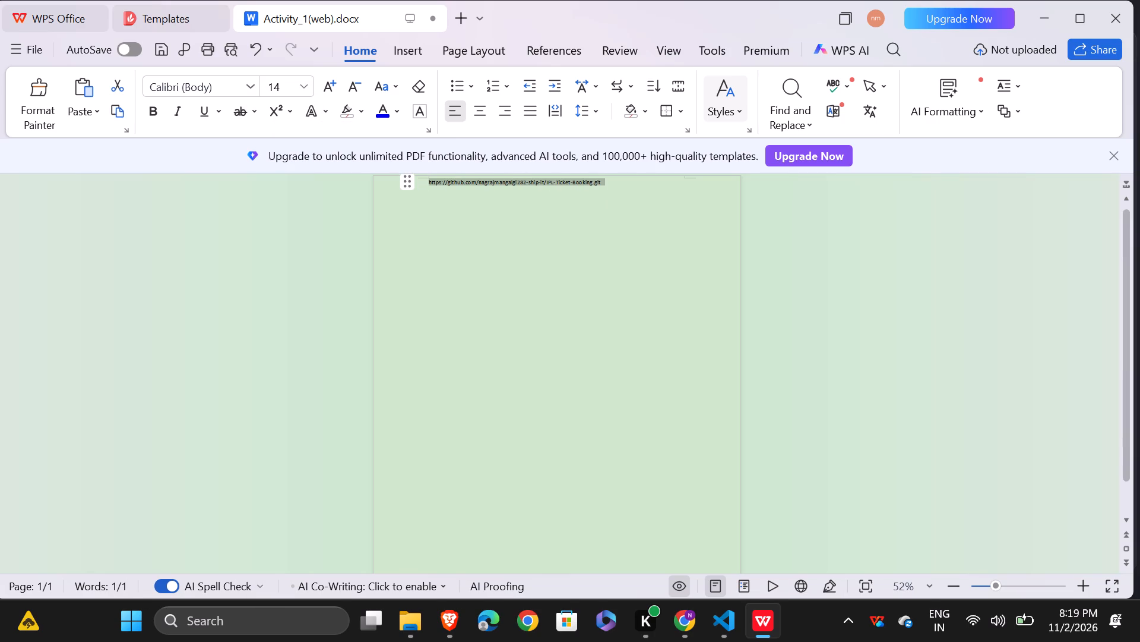
click(532, 282)
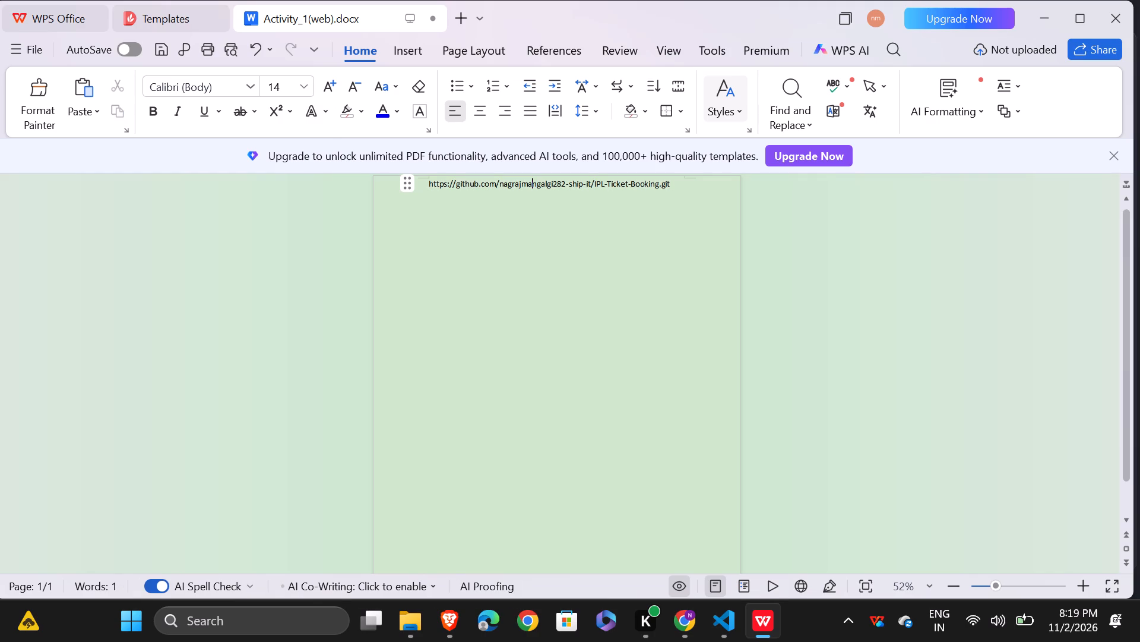
Insert a line above the repository URL and enter the heading text "GITHUB RESO".
click(430, 190)
key(Return)
key(Up)
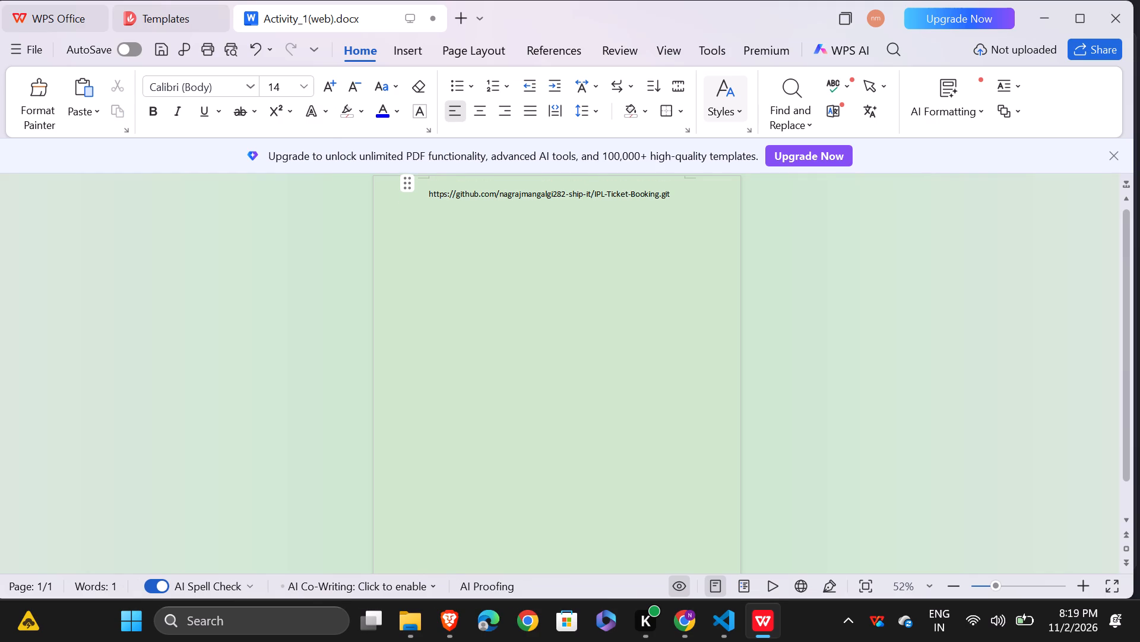
text(GIT)
text(HUB)
key(space)
key(shift+e)
key(shift+BackSpace)
text(RESO)
Switch to Chrome and return from the IPL-Ticket-Booking GitHub repository to the new repository page to check the spelling of "Repository".
key(alt+Tab)
key(alt+Tab)
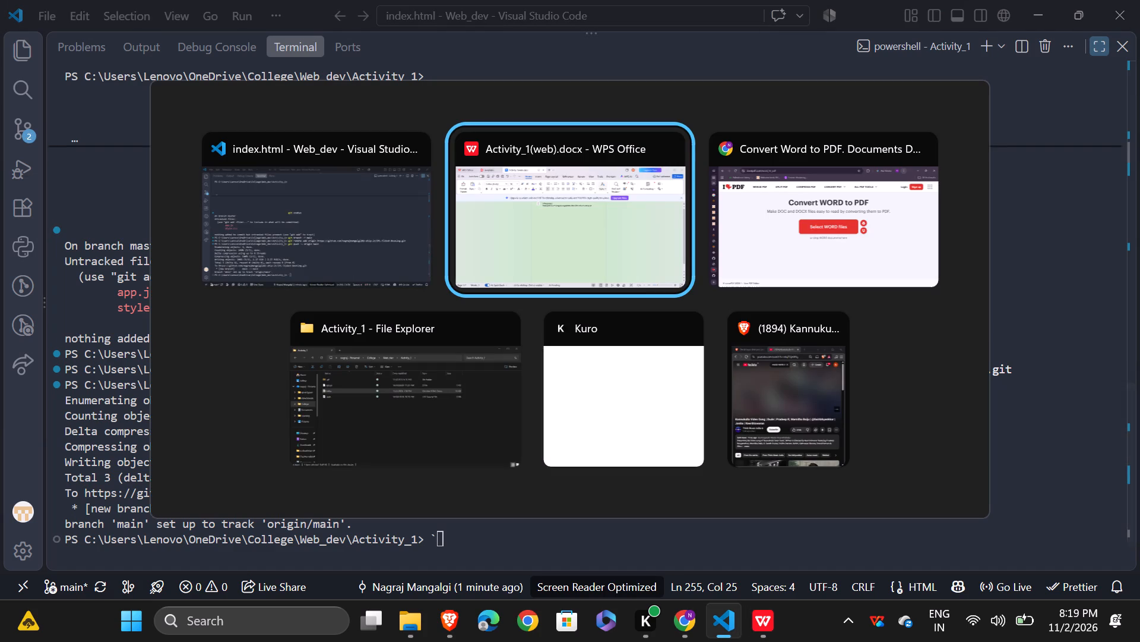
key(alt+Tab)
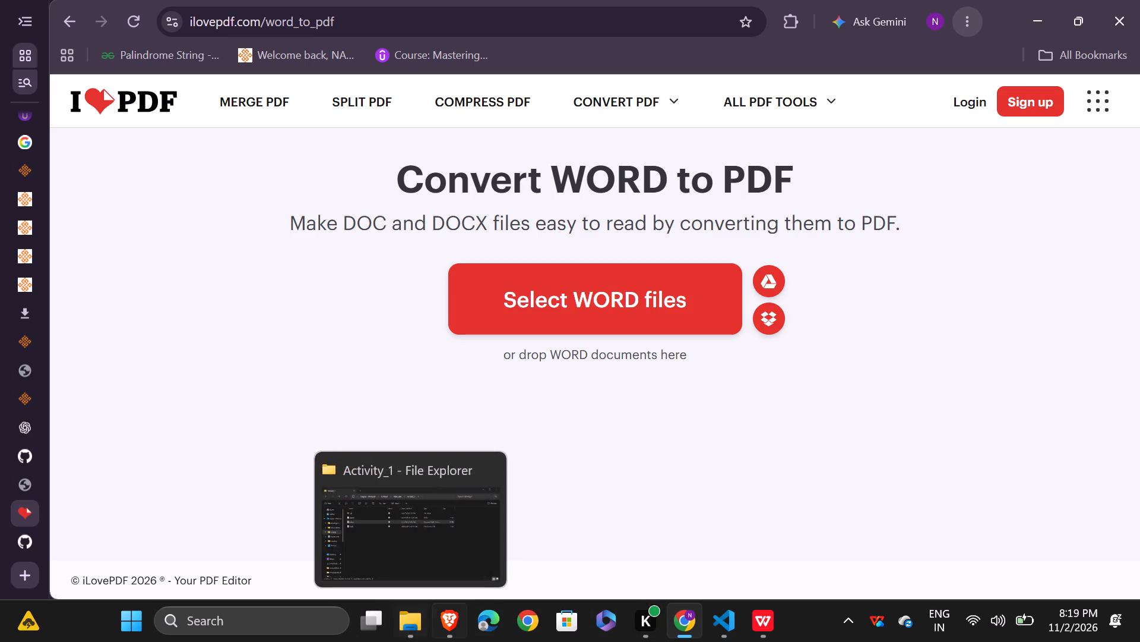
double_click(676, 625)
click(683, 620)
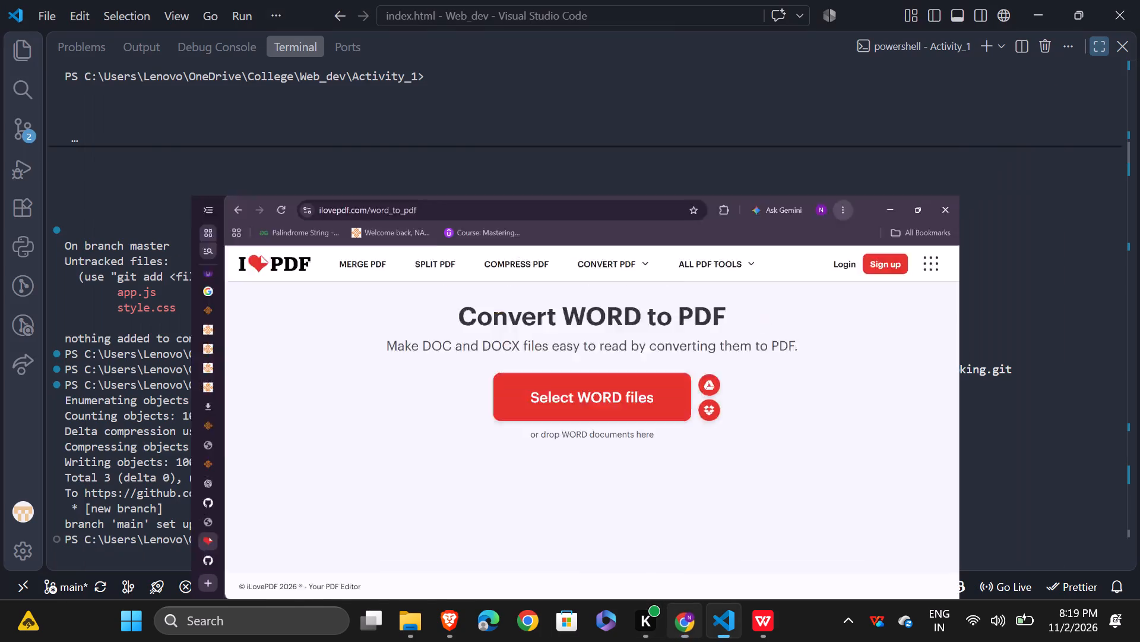
click(683, 620)
click(65, 470)
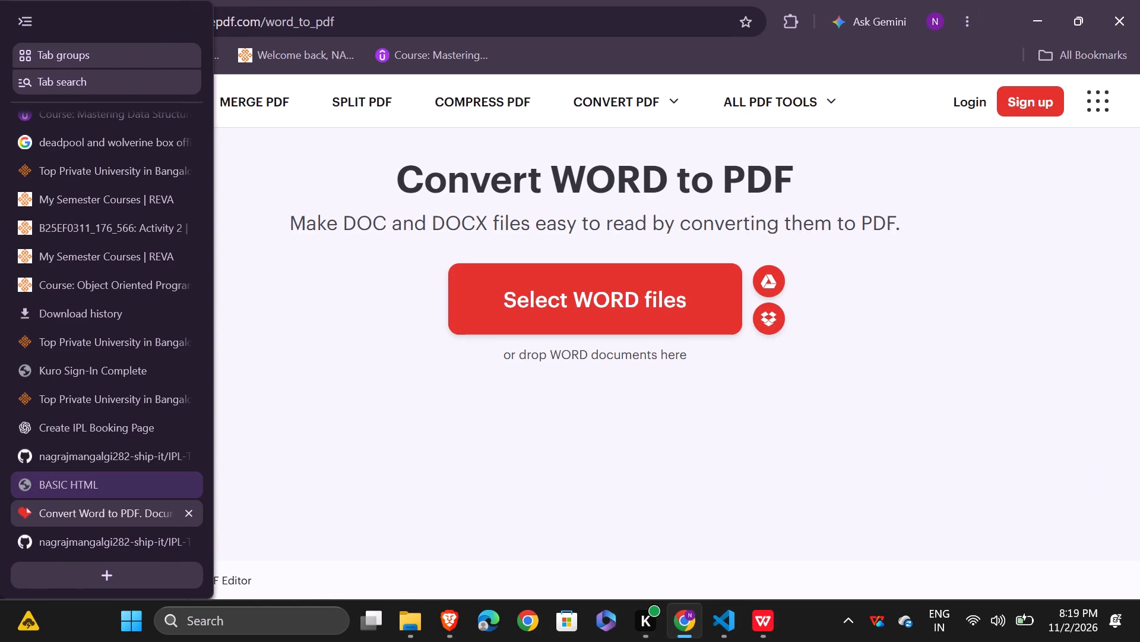
click(105, 455)
click(262, 433)
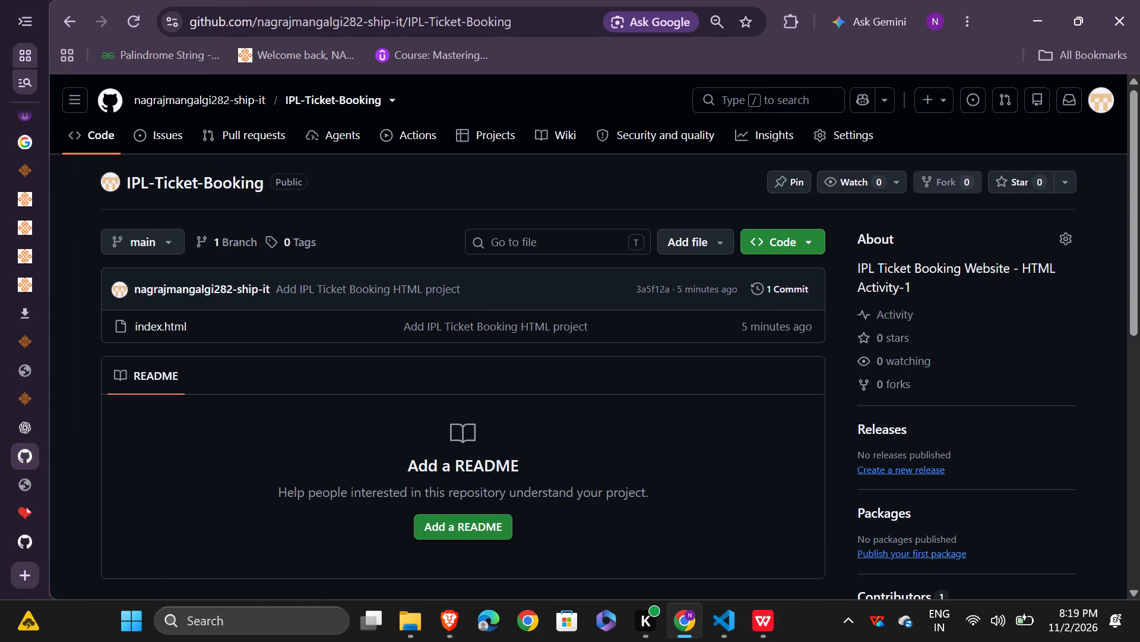
click(717, 235)
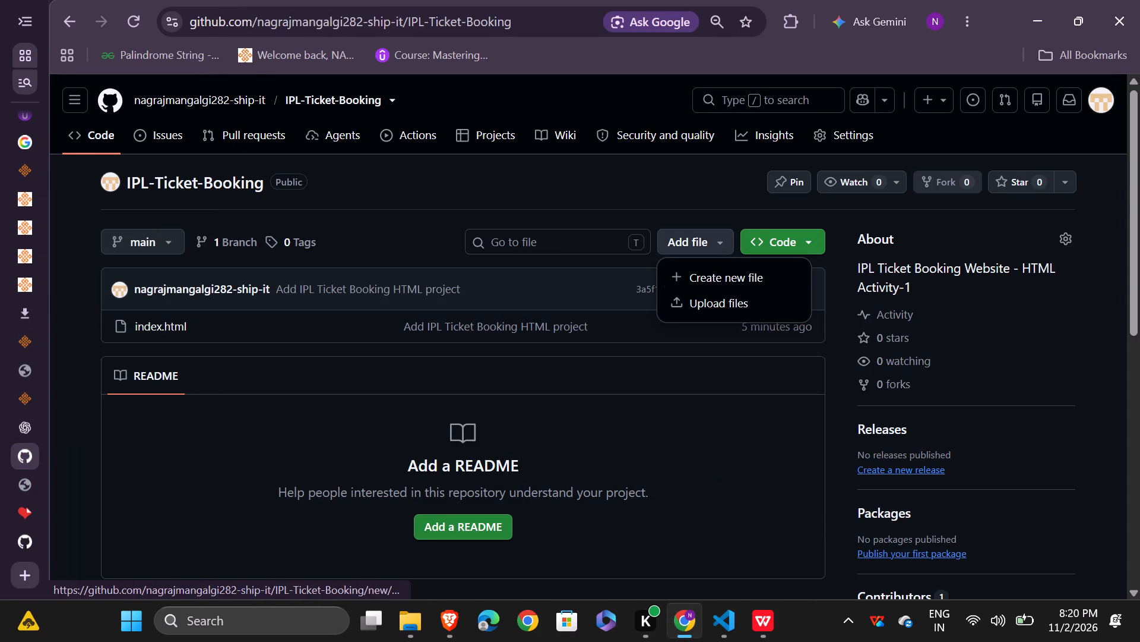
click(465, 210)
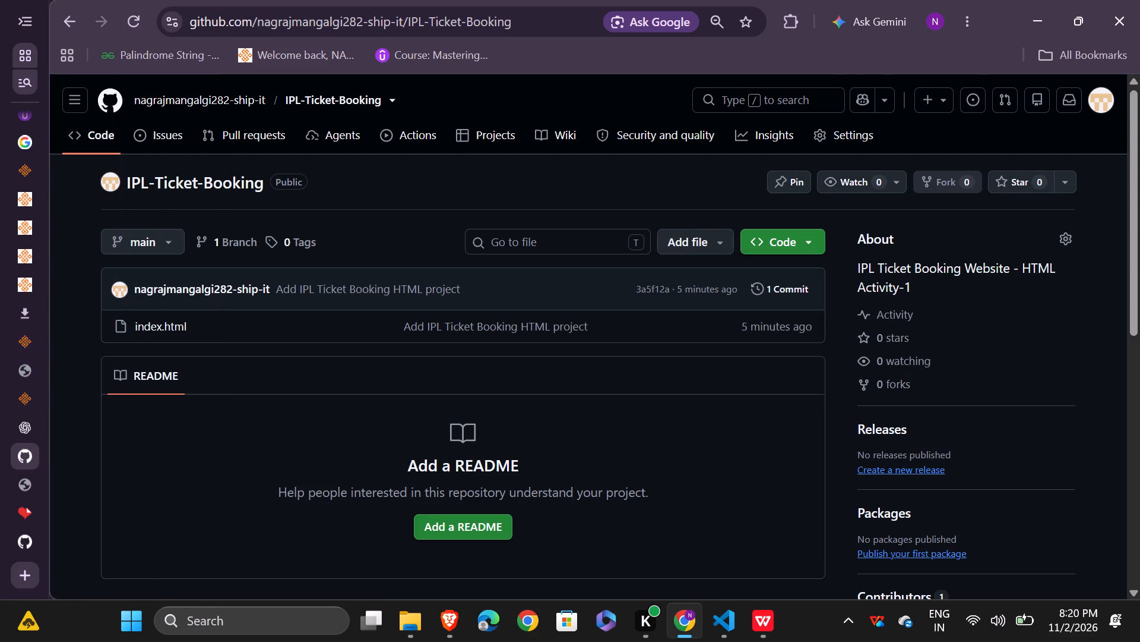
click(58, 25)
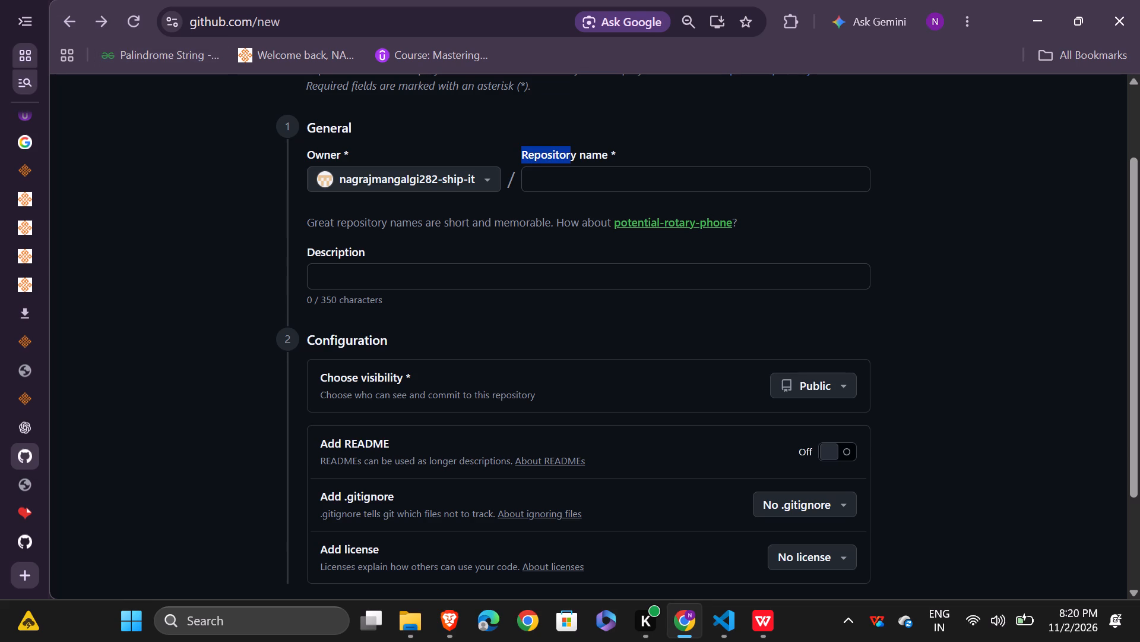
key(ctrl+c)
key(ctrl+c)
key(Tab)
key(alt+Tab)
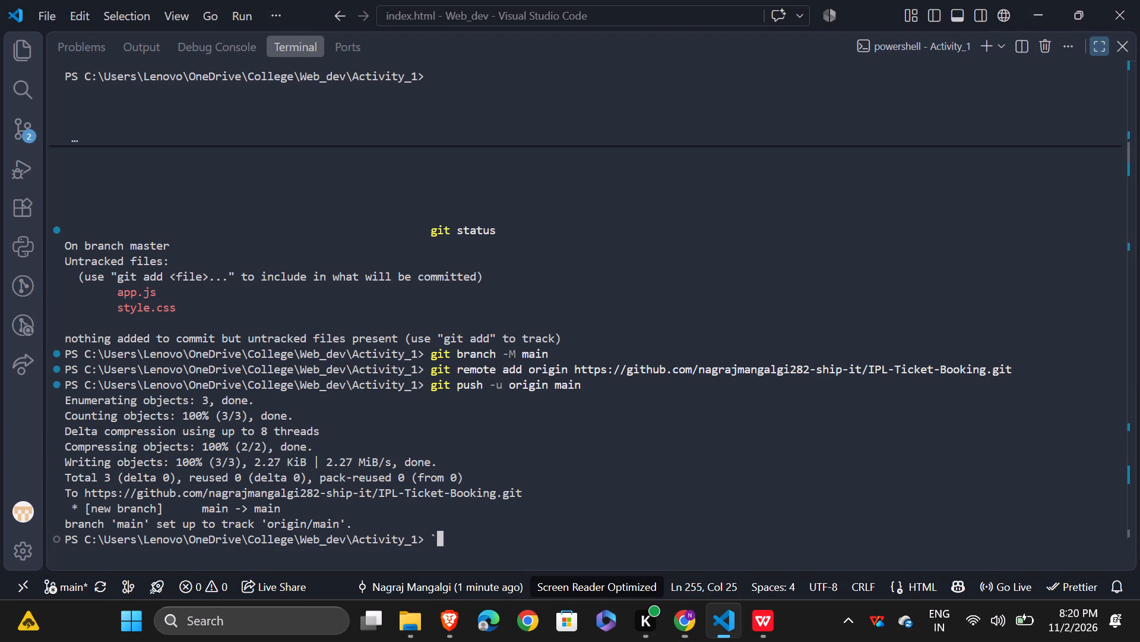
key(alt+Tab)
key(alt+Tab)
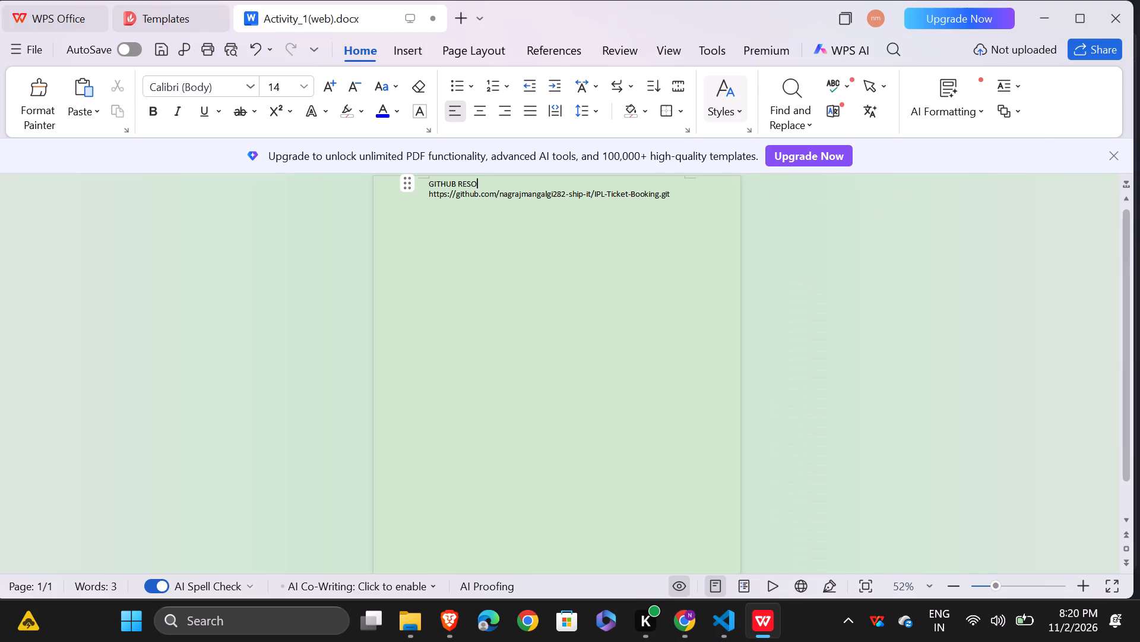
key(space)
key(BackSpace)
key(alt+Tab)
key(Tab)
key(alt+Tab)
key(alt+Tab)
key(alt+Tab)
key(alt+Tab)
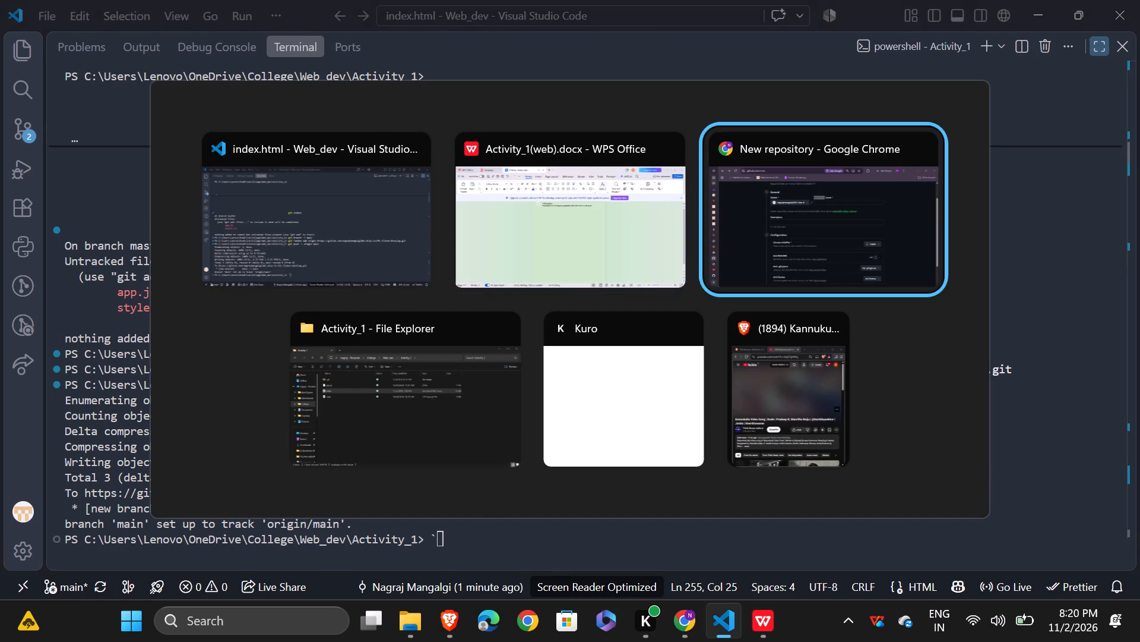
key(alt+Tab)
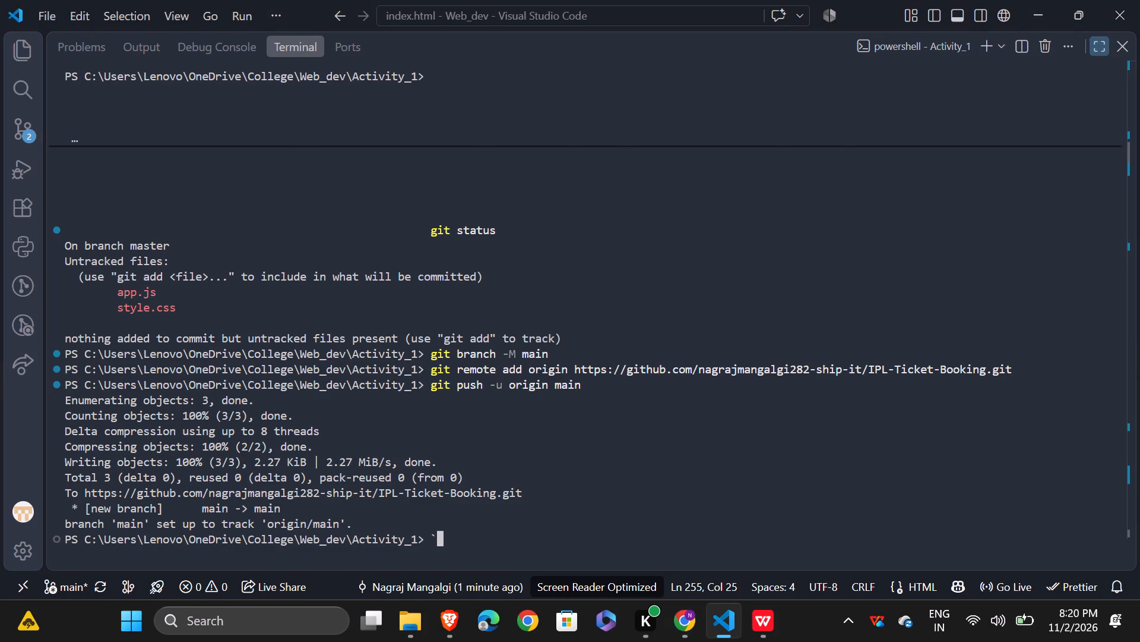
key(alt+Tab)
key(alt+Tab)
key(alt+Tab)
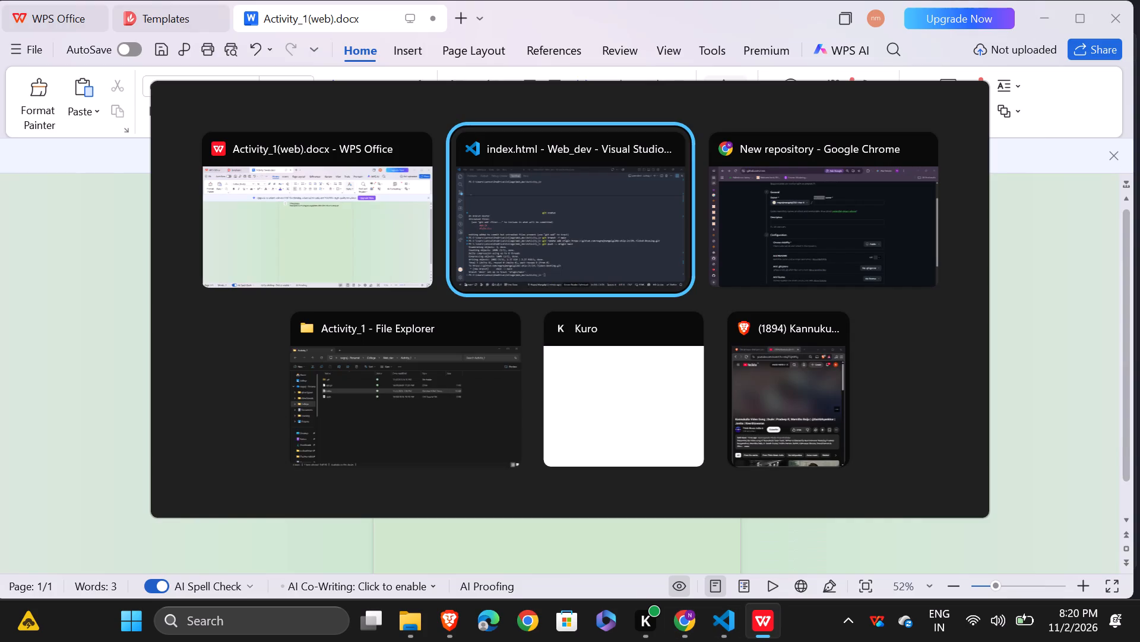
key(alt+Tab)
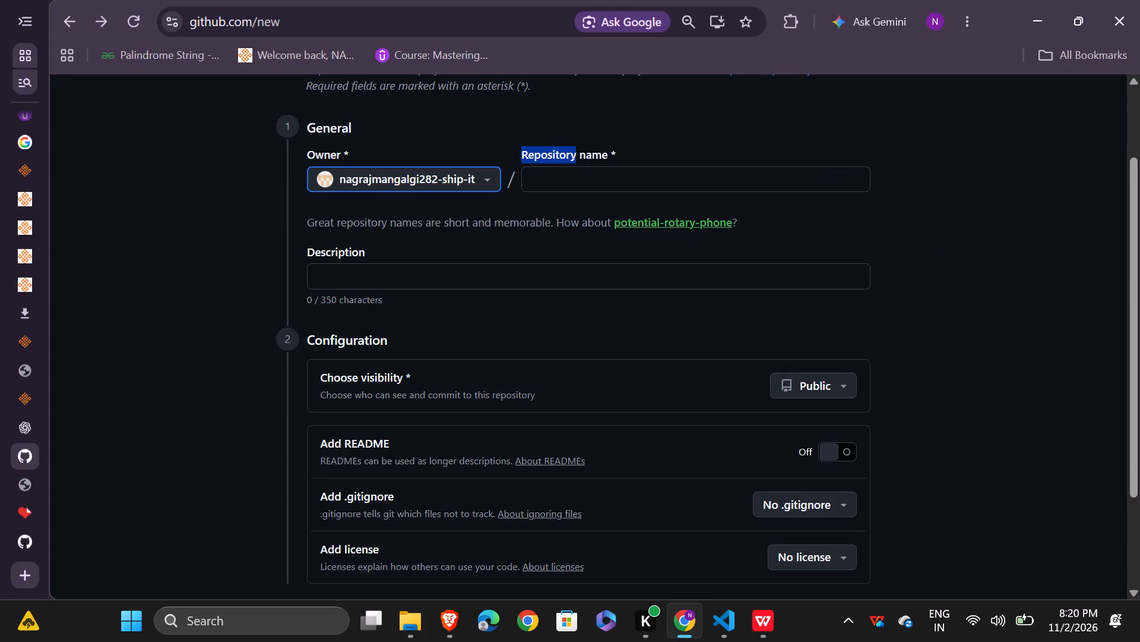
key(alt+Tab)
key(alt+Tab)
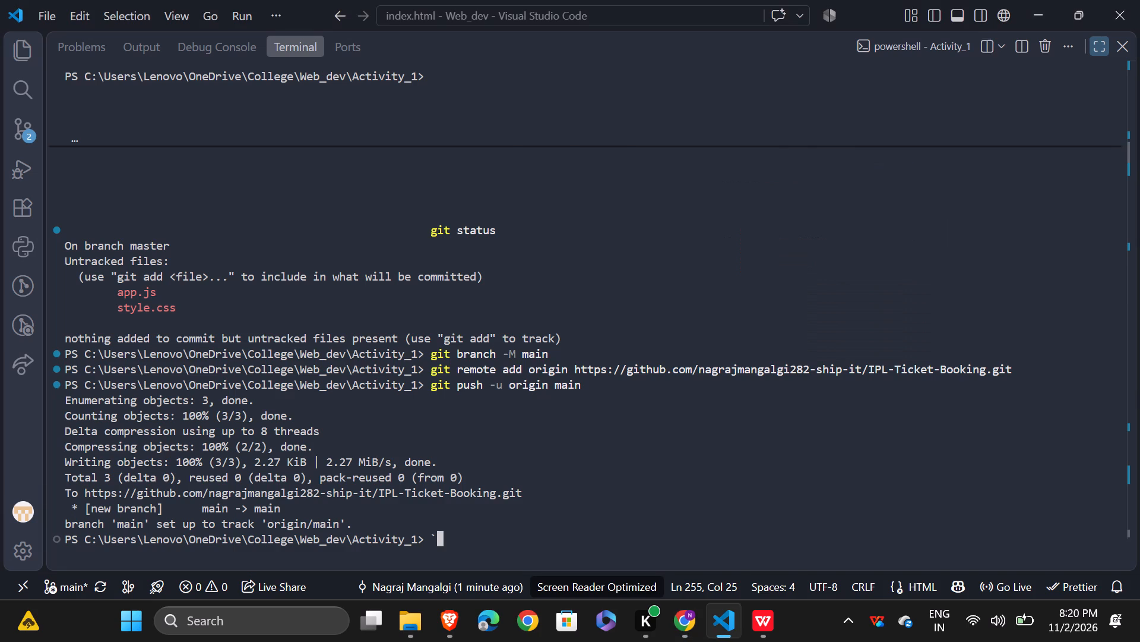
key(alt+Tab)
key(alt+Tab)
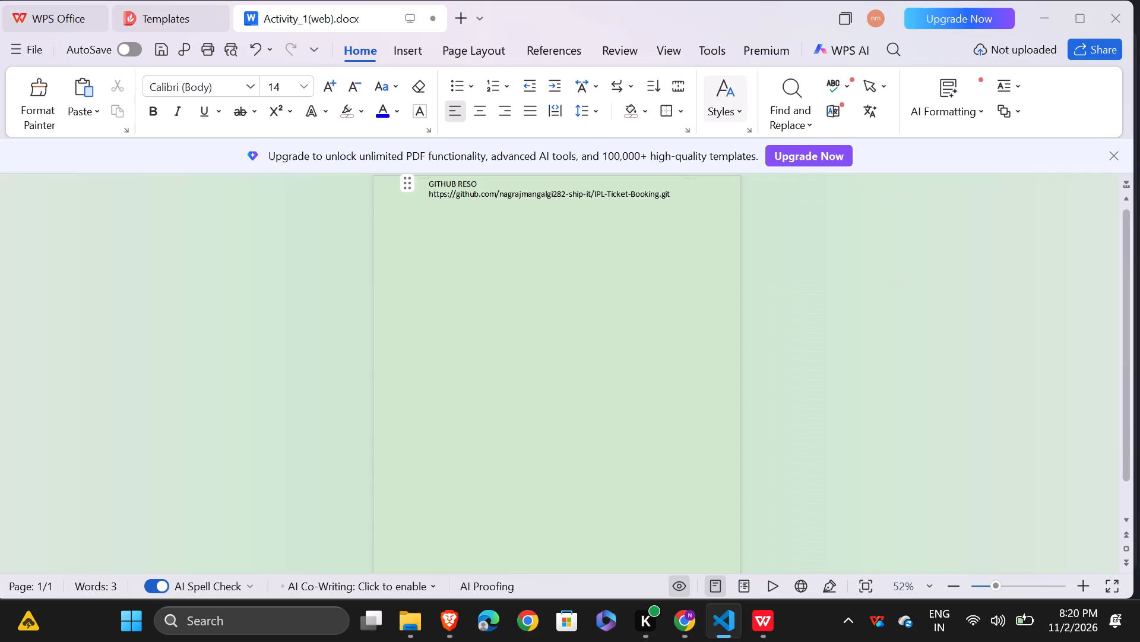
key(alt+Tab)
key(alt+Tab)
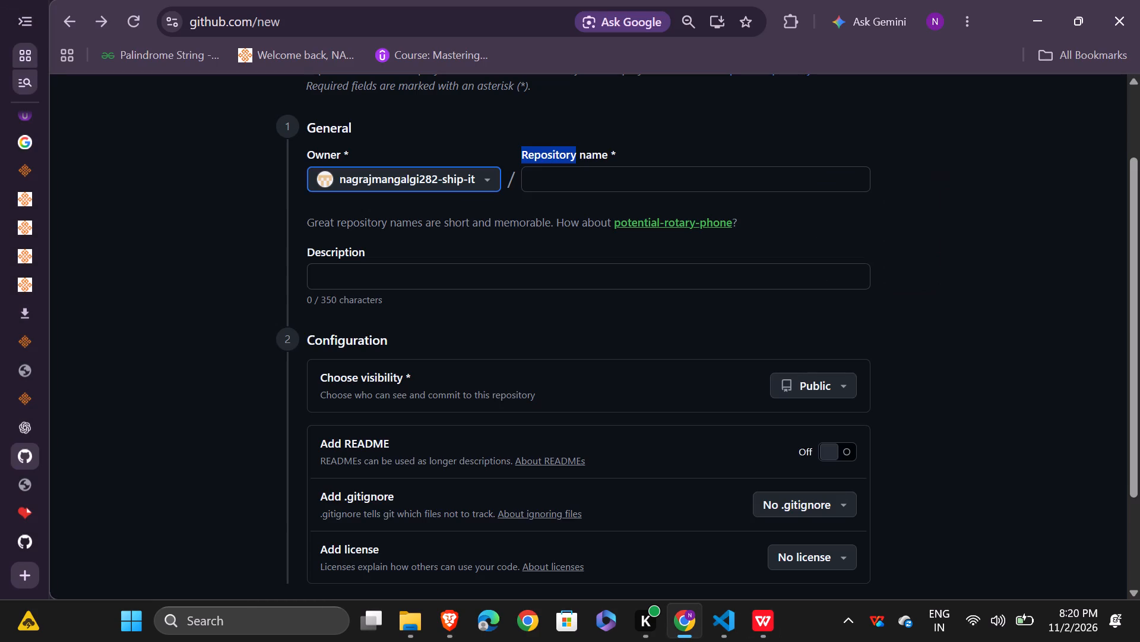
Back in the Activity_1(web) document in WPS Office, correct "RESO" in the heading to "REPO".
key(alt+Tab)
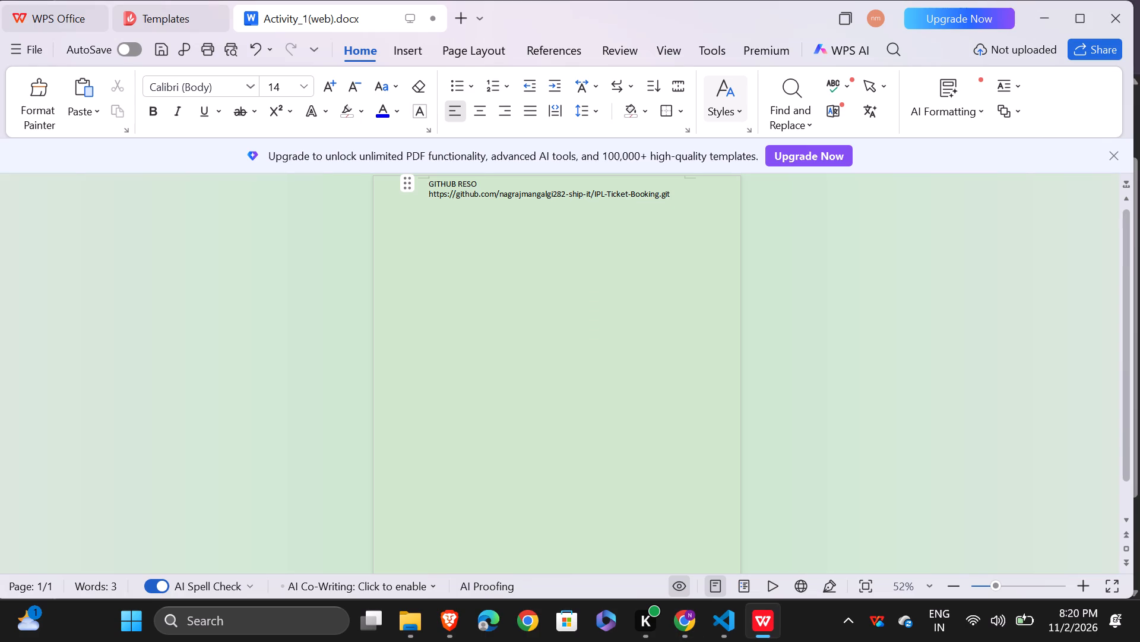
key(BackSpace)
key(BackSpace)
text(po)
key(BackSpace)
key(BackSpace)
text(OP)
key(BackSpace)
key(BackSpace)
text(EPO)
Complete the heading as "GITHUB REPOSITORY LINK:", checking the spelling of "Repository" against GitHub's new repository page in Chrome.
key(alt+Tab)
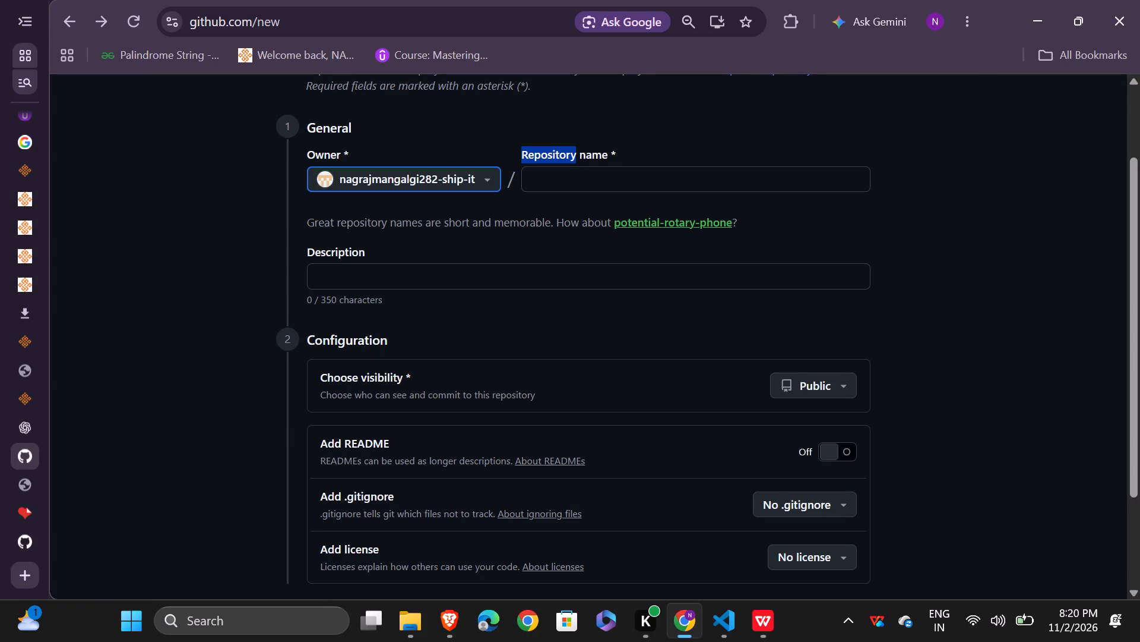
key(alt+Tab)
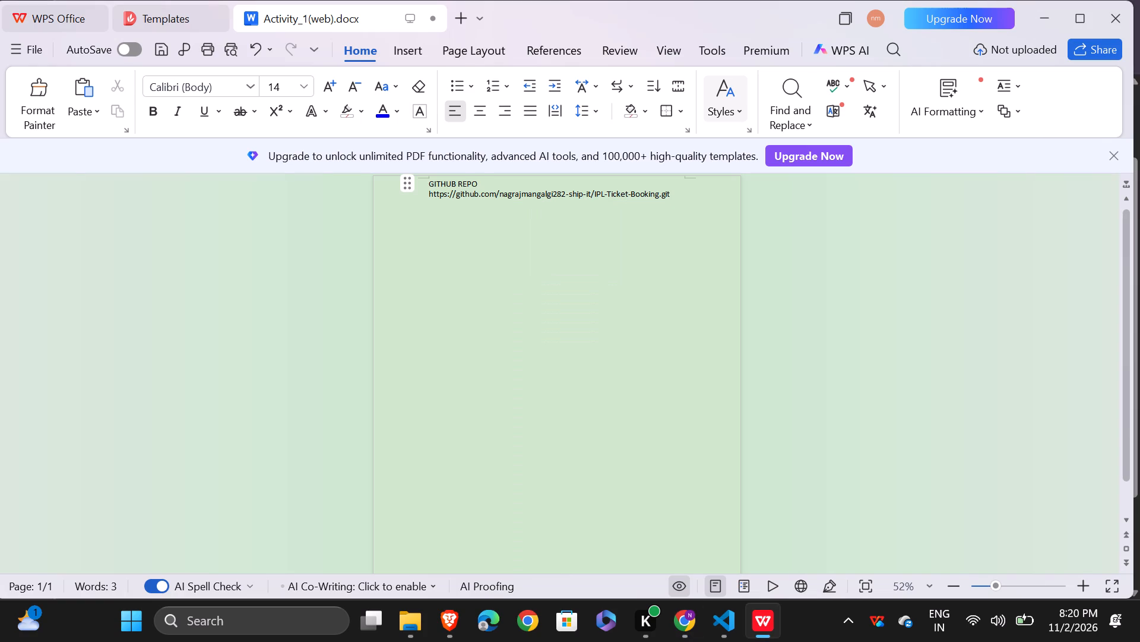
text(SI)
key(alt+Tab)
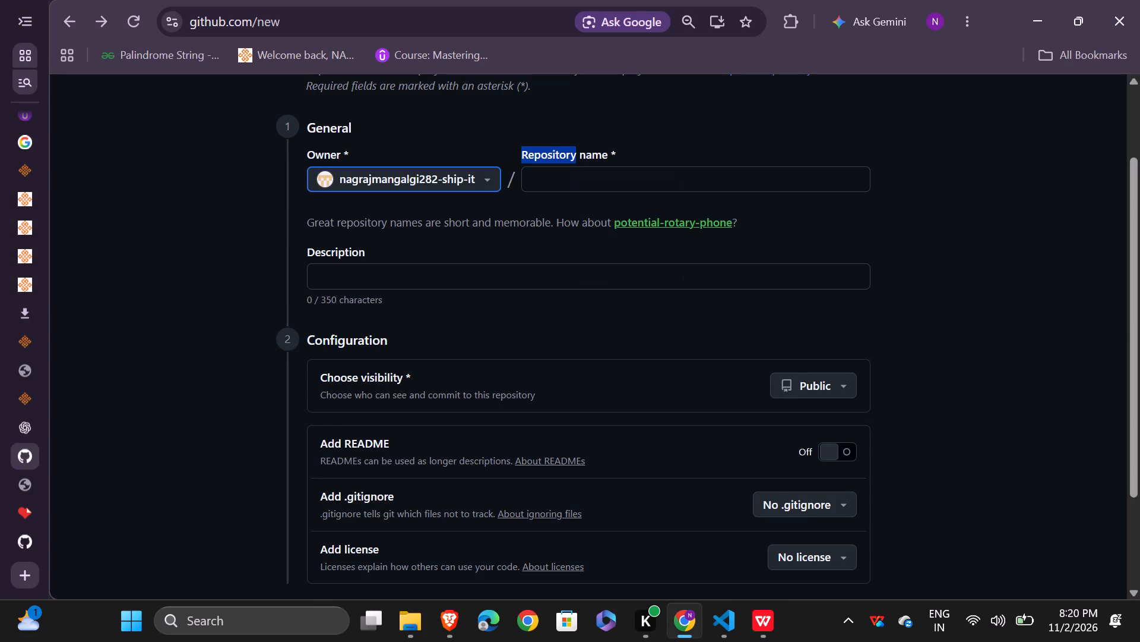
key(alt+Tab)
key(alt+Tab)
text(TORY)
key(alt+Tab)
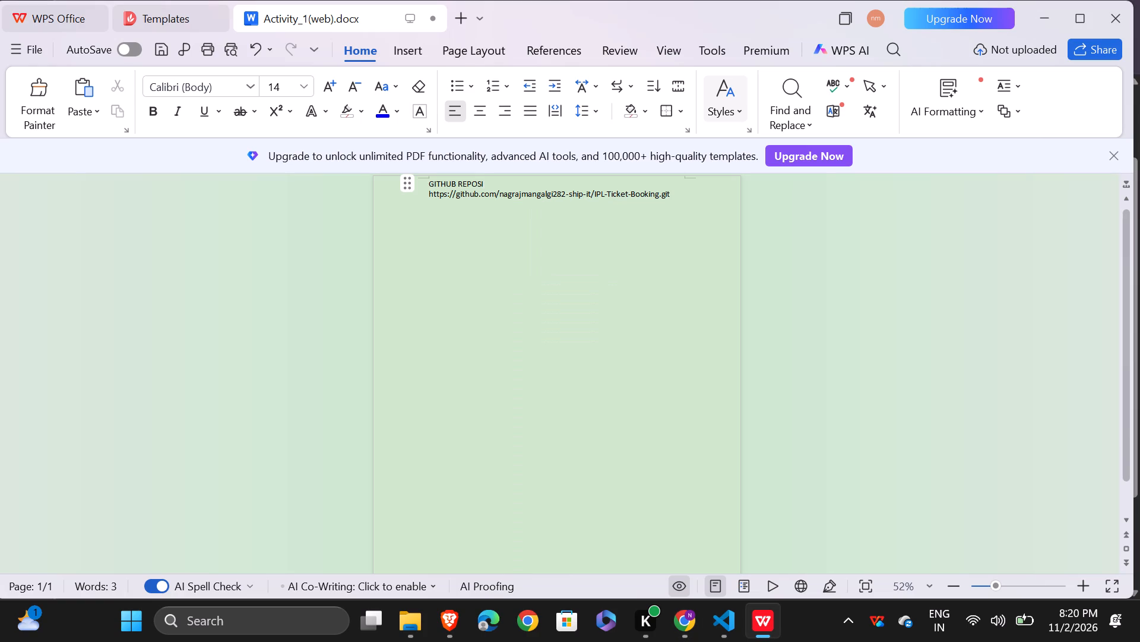
key(alt+Tab)
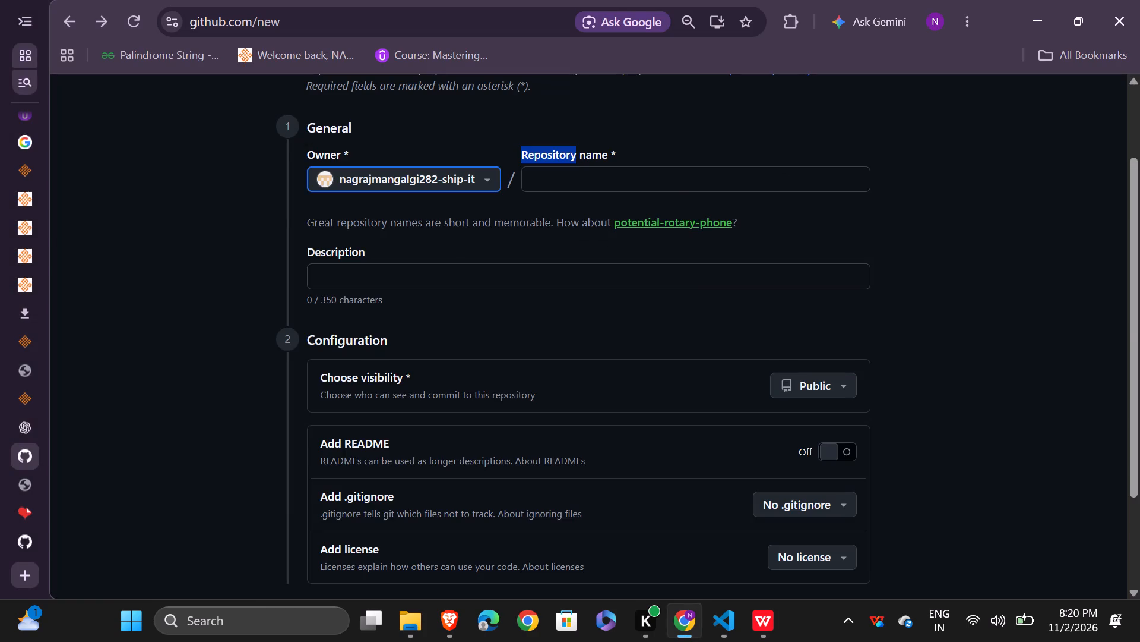
key(alt+Tab)
key(t)
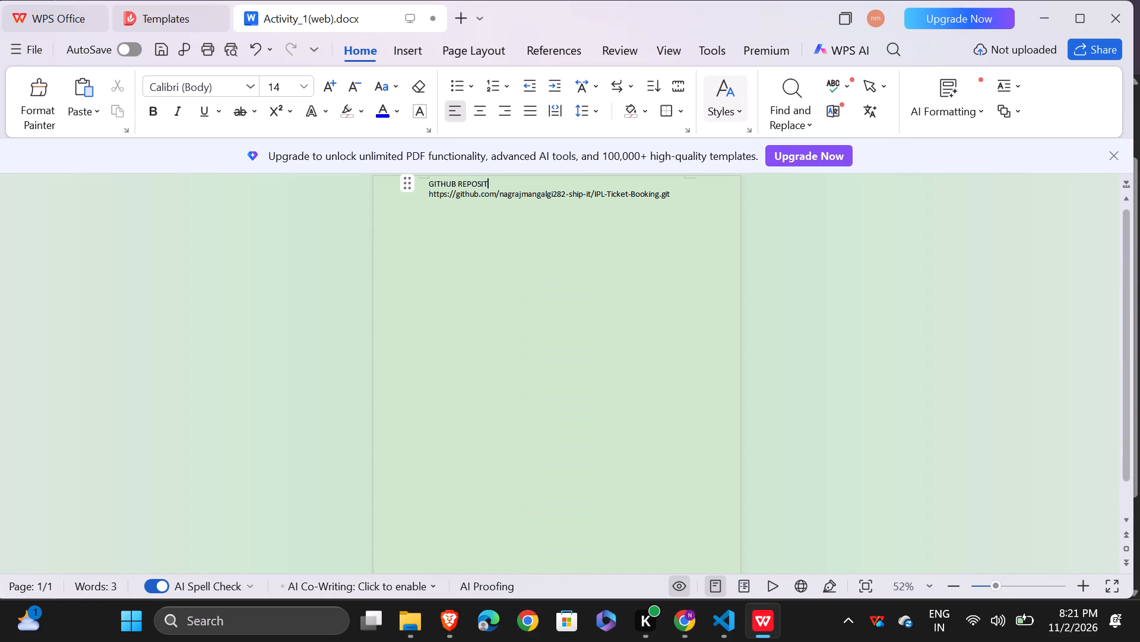
text(ORY)
key(space)
text(LINK:)
Make the heading "GITHUB REPOSITORY LINK:" bold.
drag(429, 185, 531, 186)
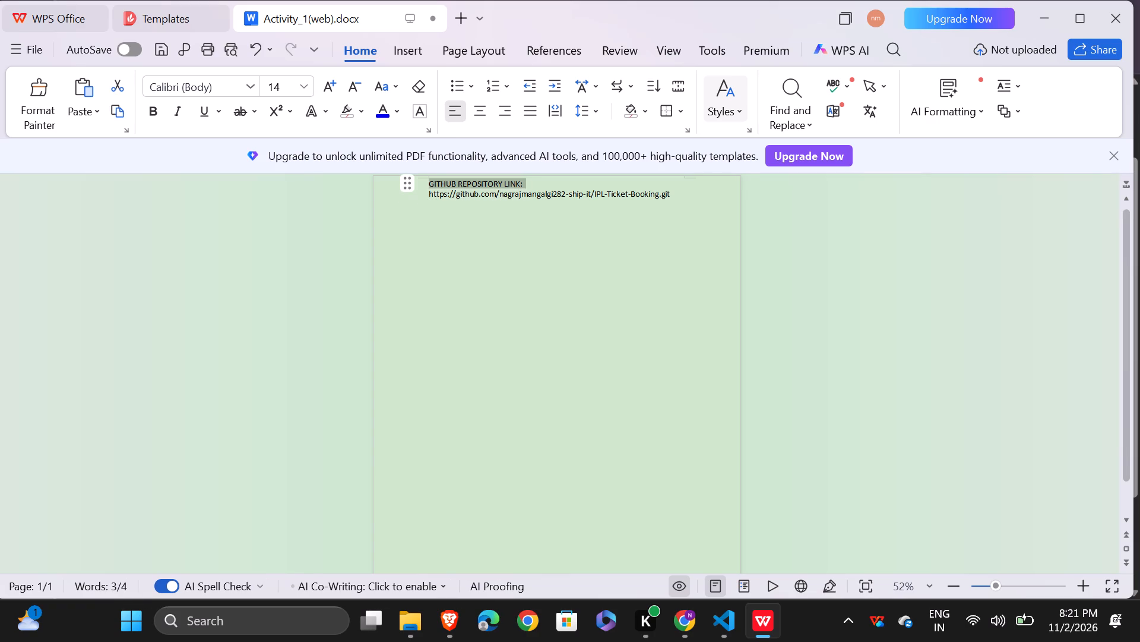
click(394, 136)
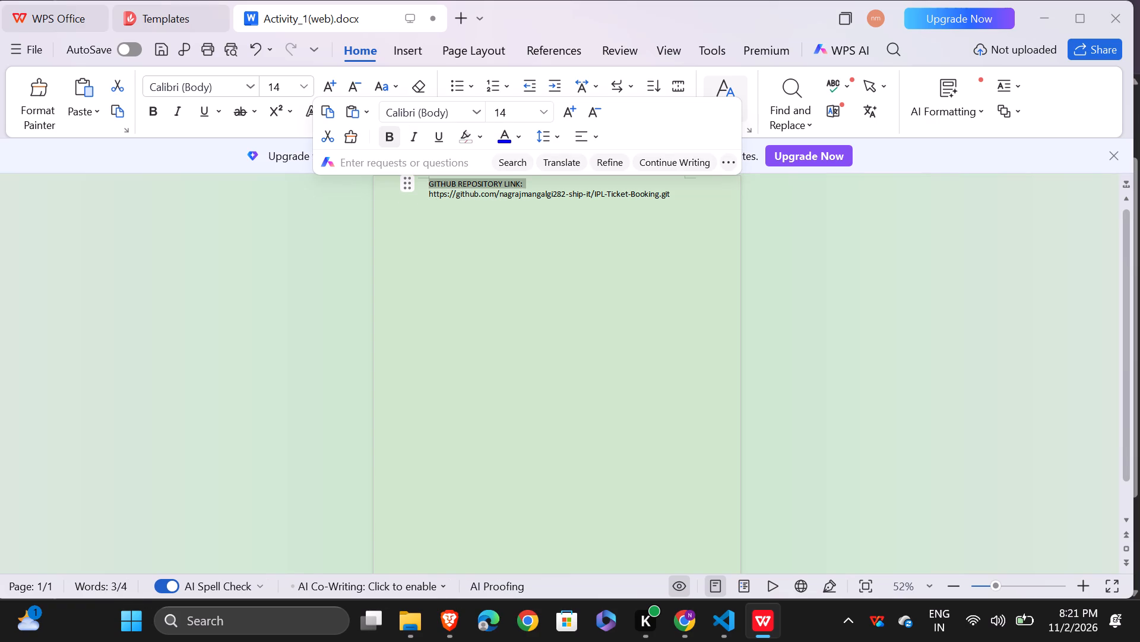
Set the font size of the heading "GITHUB REPOSITORY LINK:" to 28.
click(550, 111)
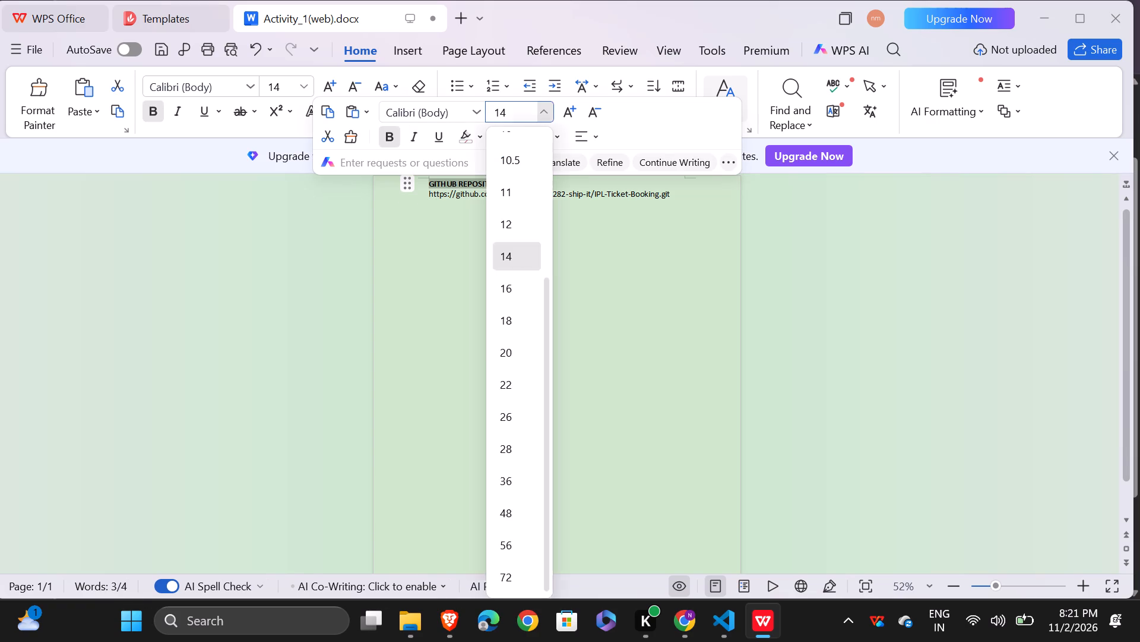
click(512, 414)
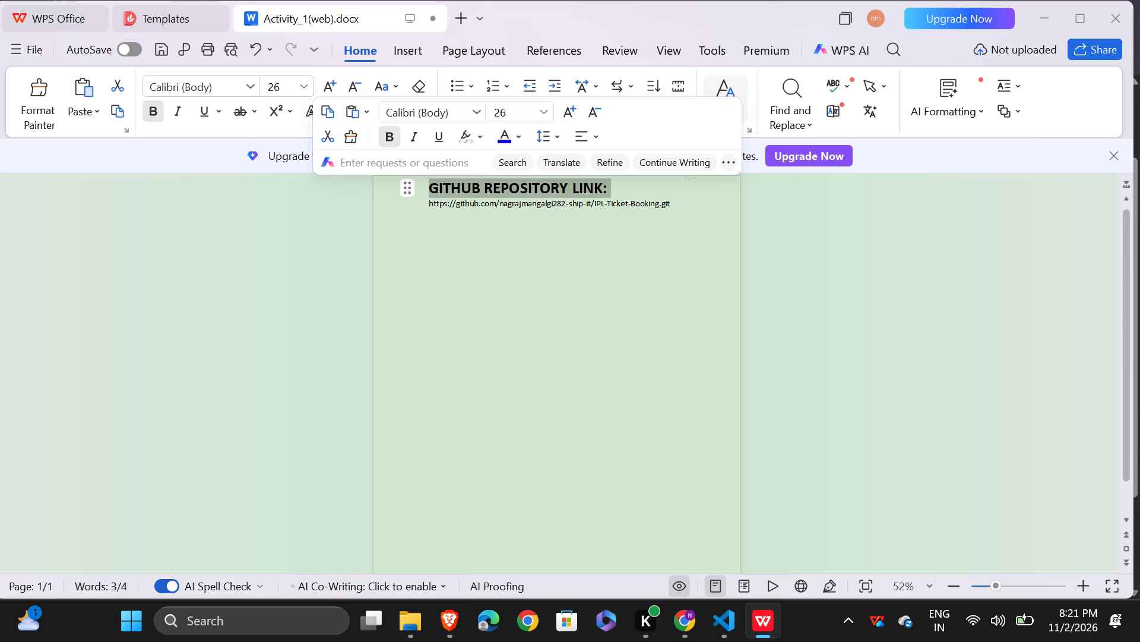
click(545, 115)
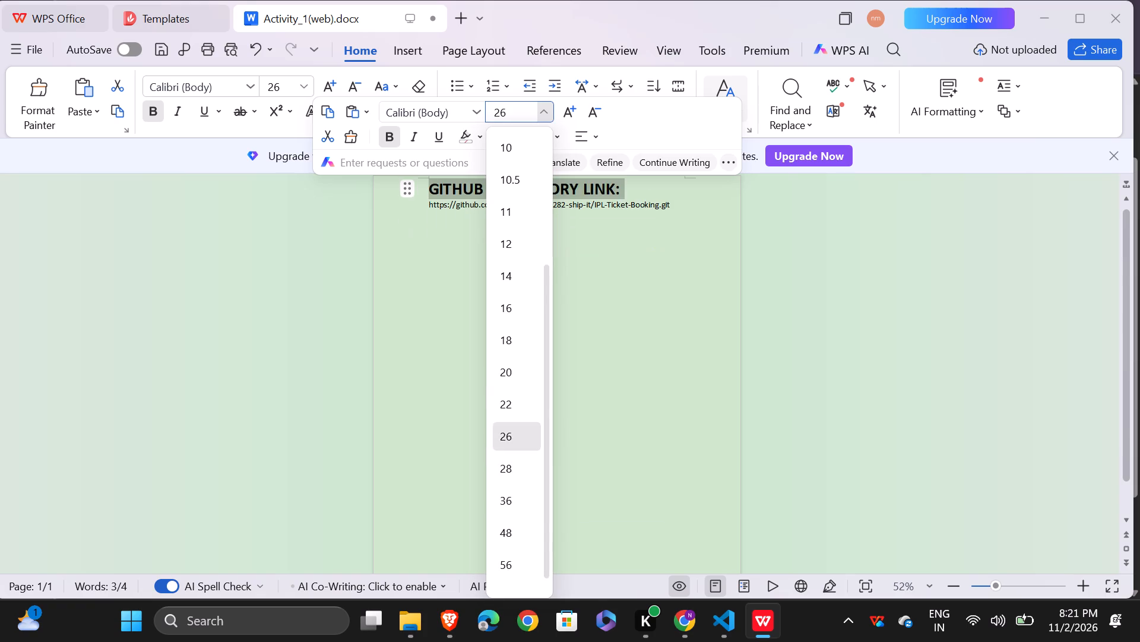
click(503, 473)
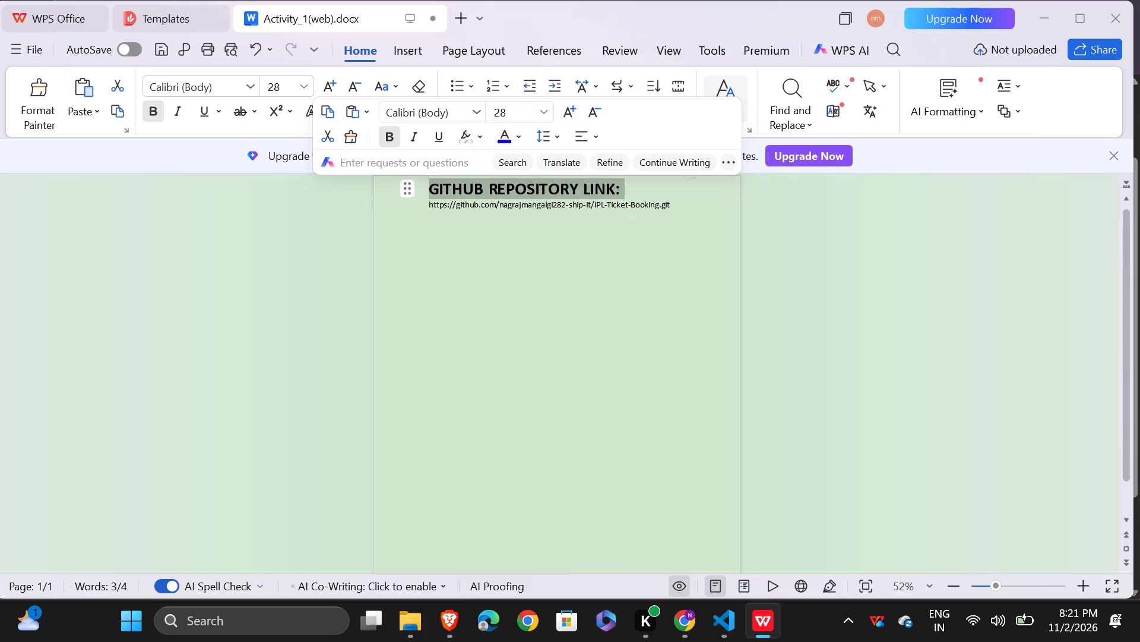
Insert a blank line between the heading and the repository URL.
click(512, 297)
click(629, 194)
key(Return)
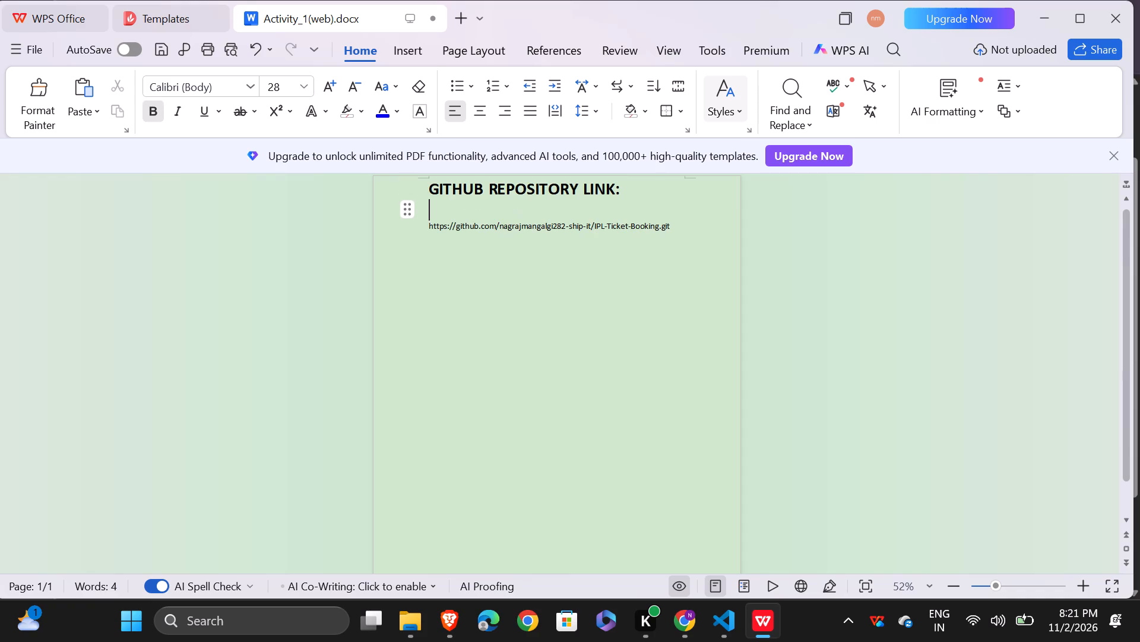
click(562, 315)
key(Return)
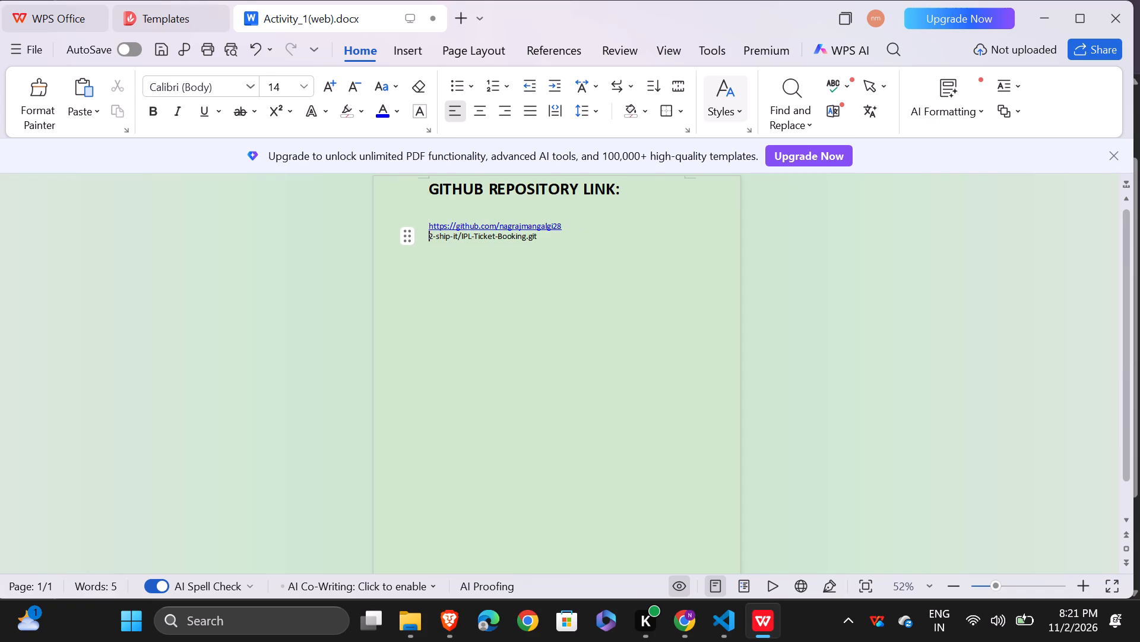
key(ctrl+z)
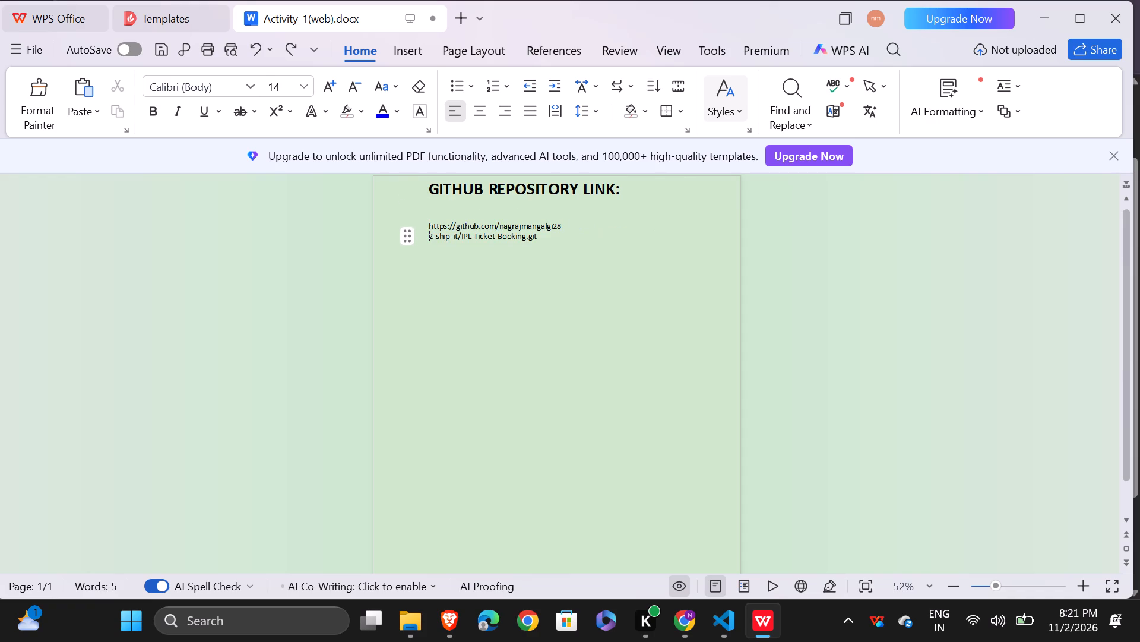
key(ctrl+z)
Start a new line after the end of the IPL-Ticket-Booking.git URL so that the URL becomes a hyperlink.
click(562, 315)
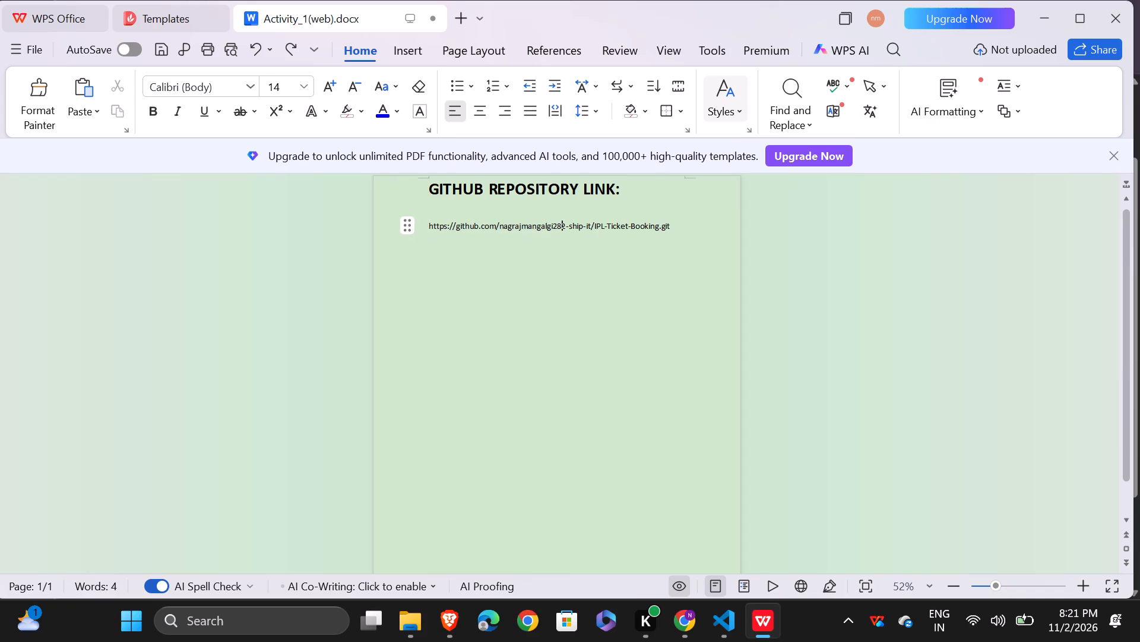
key(Right)
key(Right)
key(Right)
key(Right)
key(Right)
key(Right)
key(Right)
key(Right)
key(Right)
key(Right)
key(Right)
key(Right)
key(Right)
key(Right)
key(Right)
key(Right)
key(Right)
key(Right)
key(Right)
key(Right)
key(Return)
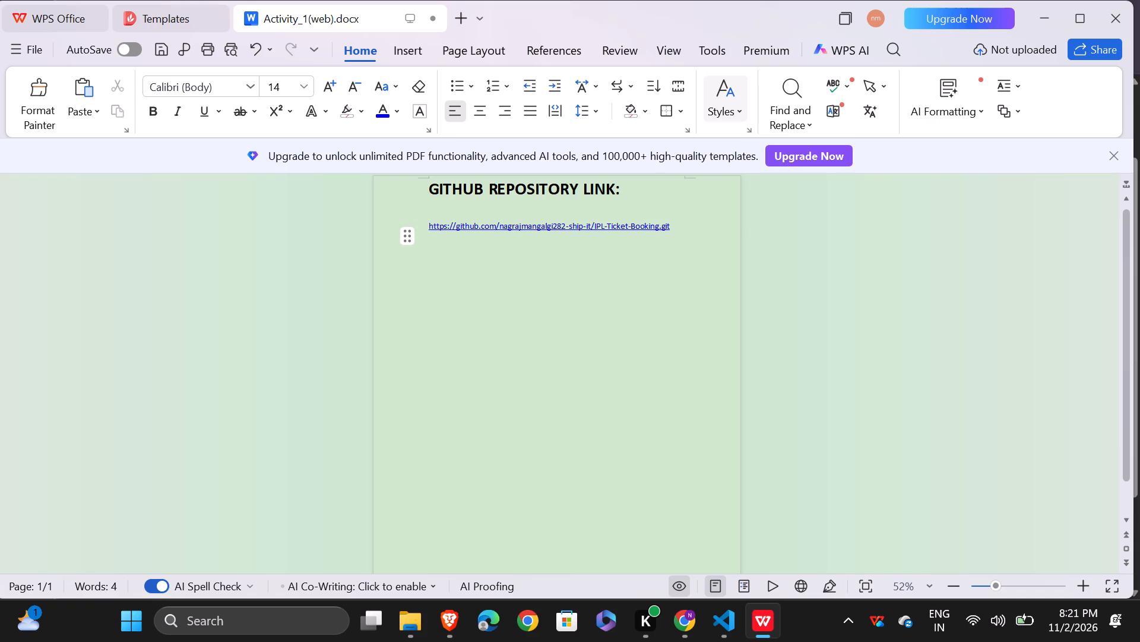
Add blank lines below the link to reach a second page, removing the extra ones so the insertion point sits at its top.
key(Return)
key(Return)
key(Return)
key(Return)
key(Return)
key(Return)
key(Return)
key(Return)
key(Return)
key(Return)
key(Return)
key(Return)
key(Return)
key(Return)
key(Return)
key(Return)
key(Return)
key(Return)
key(Return)
key(Return)
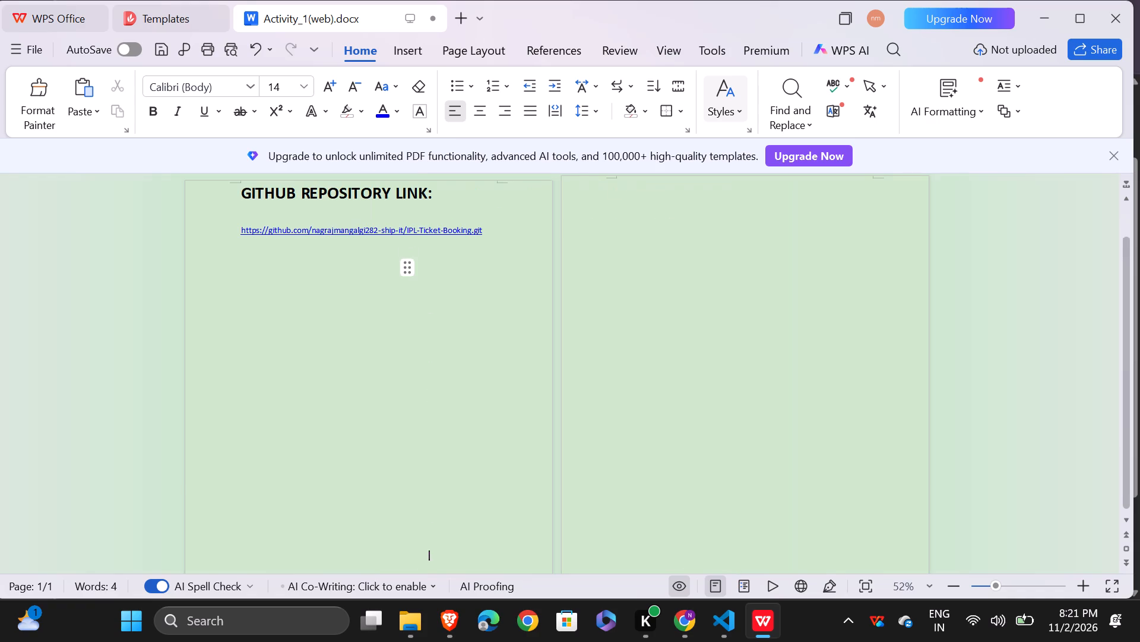
key(BackSpace)
key(BackSpace)
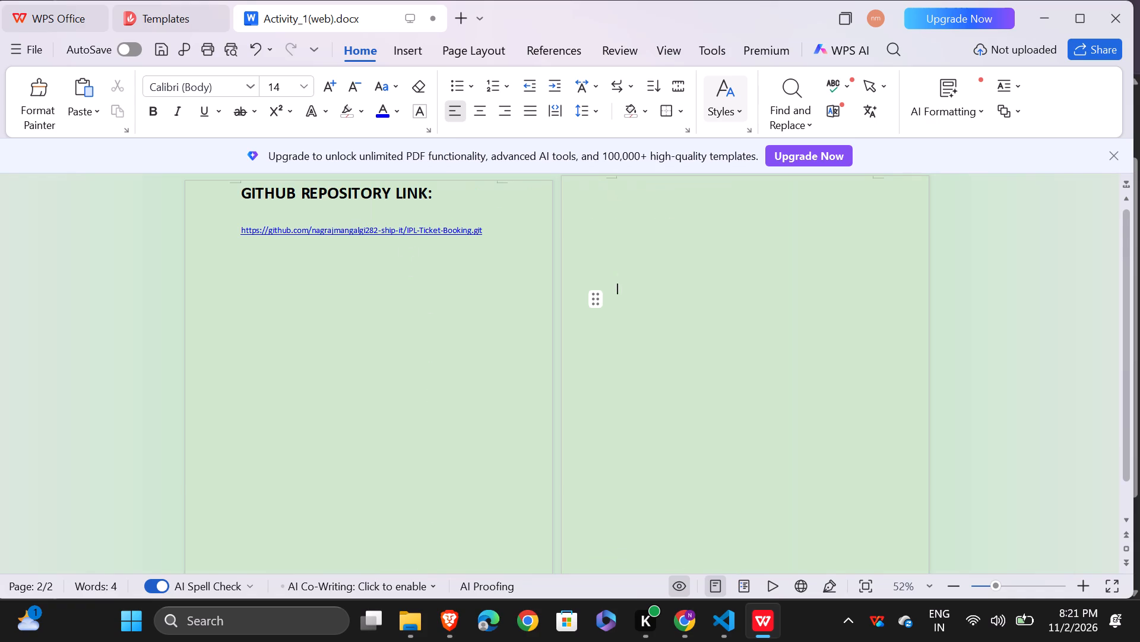
key(BackSpace)
key(BackSpace)
key(BackSpace)
key(BackSpace)
key(BackSpace)
key(BackSpace)
key(BackSpace)
key(BackSpace)
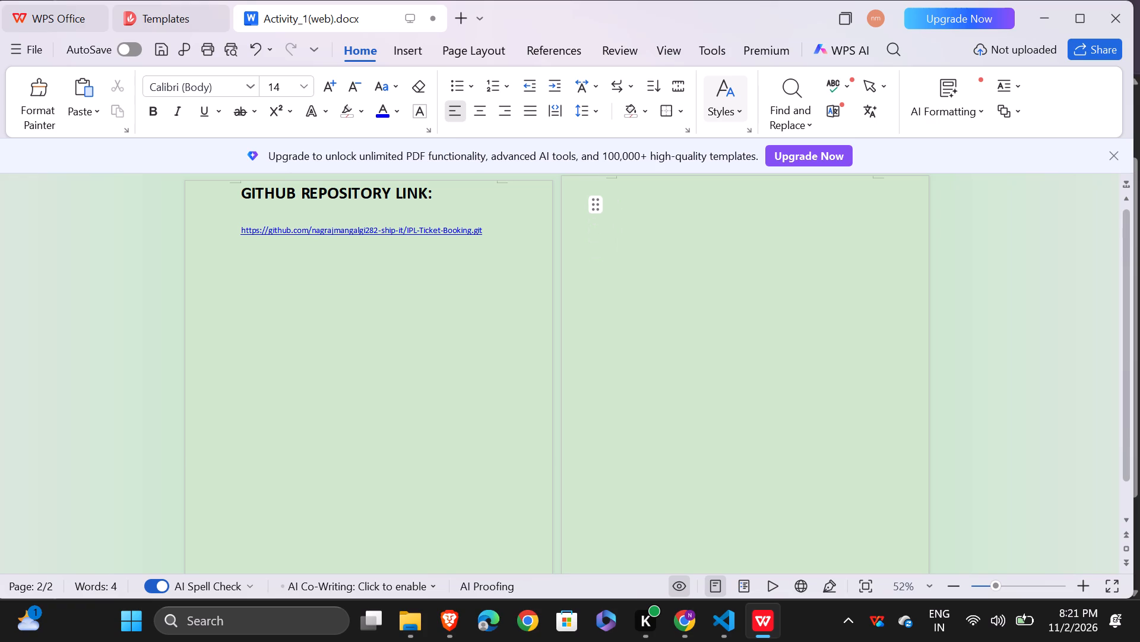
Switch to File Explorer and look through the Gallery for the IPL Ticket Booking activity screenshots.
click(406, 635)
click(77, 171)
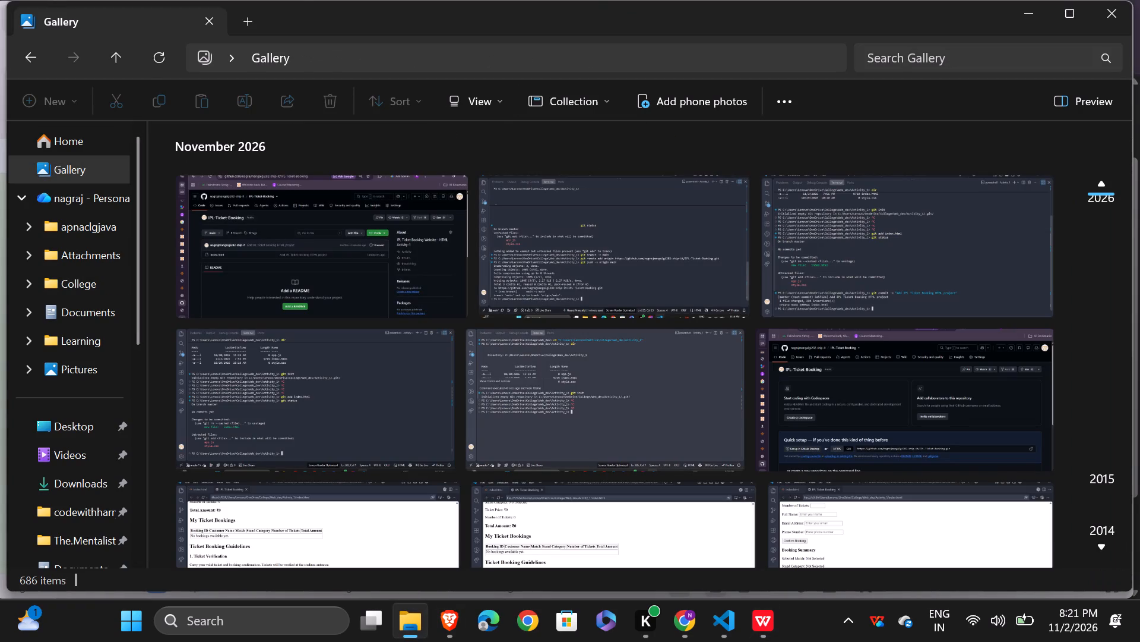
scroll(641, 419, down, 1)
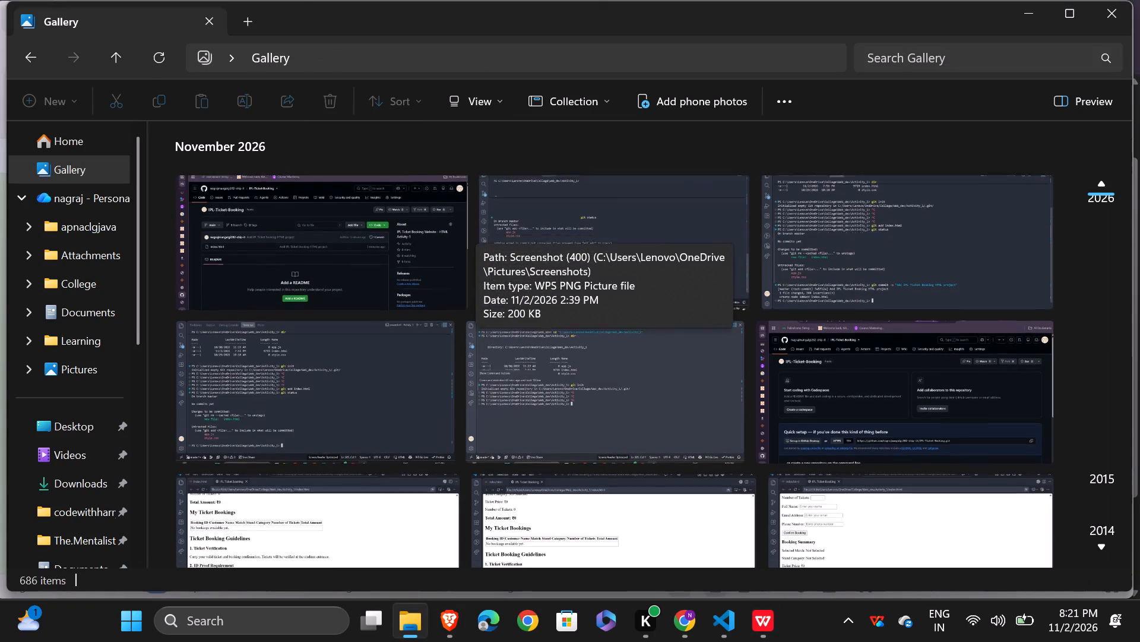
scroll(641, 419, down, 1)
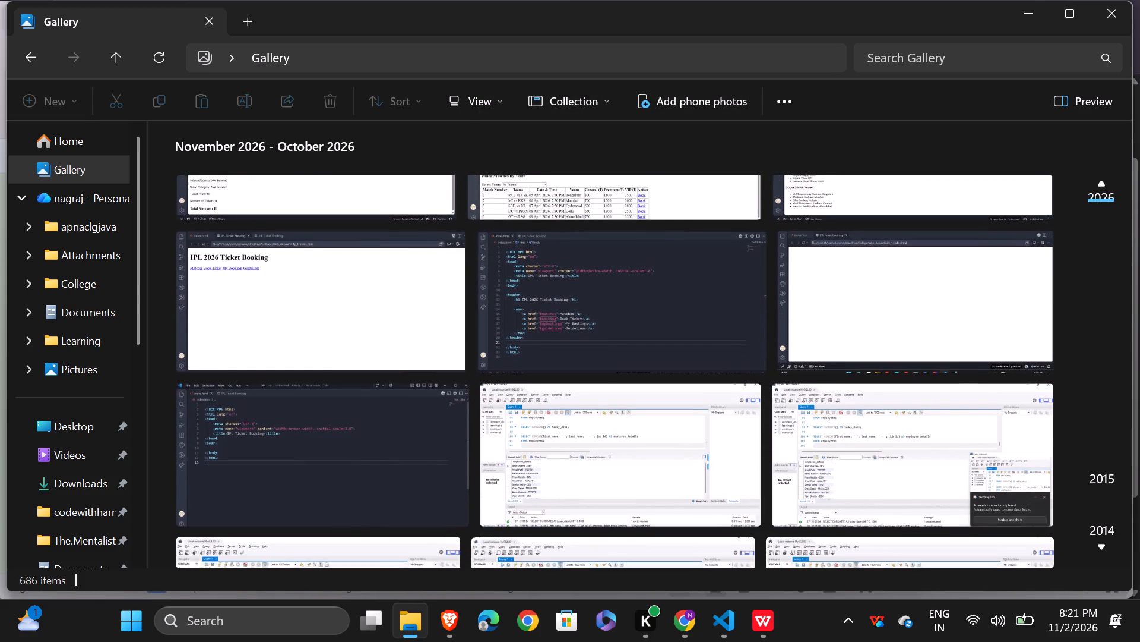
scroll(624, 445, down, 1)
scroll(624, 445, up, 1)
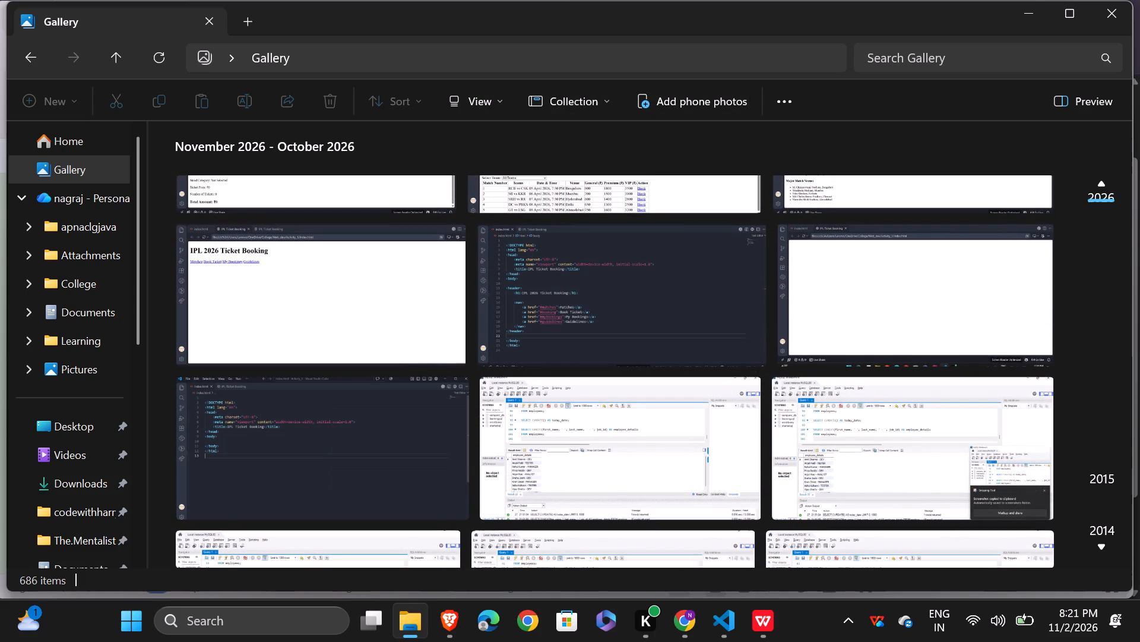
drag(476, 509, 739, 336)
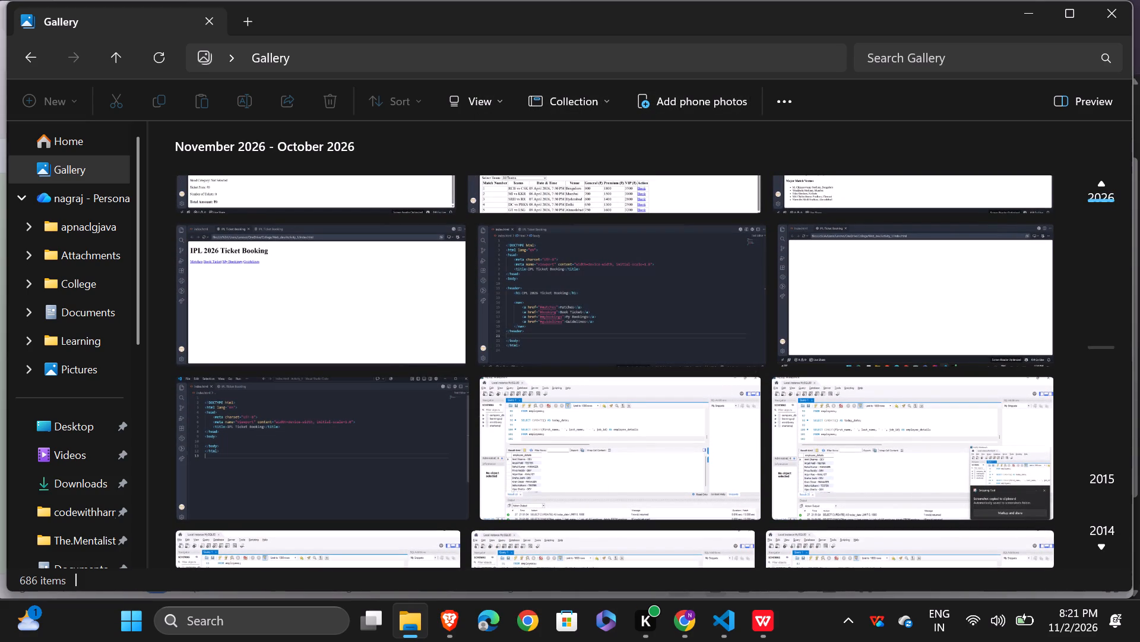
click(1096, 350)
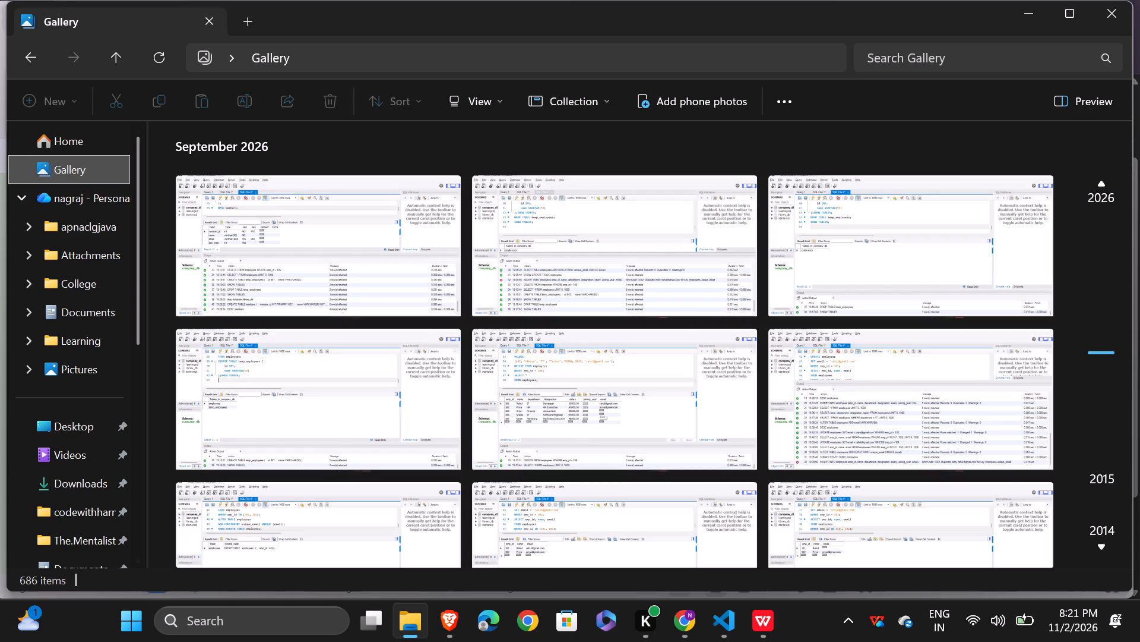
click(87, 171)
click(75, 149)
click(77, 171)
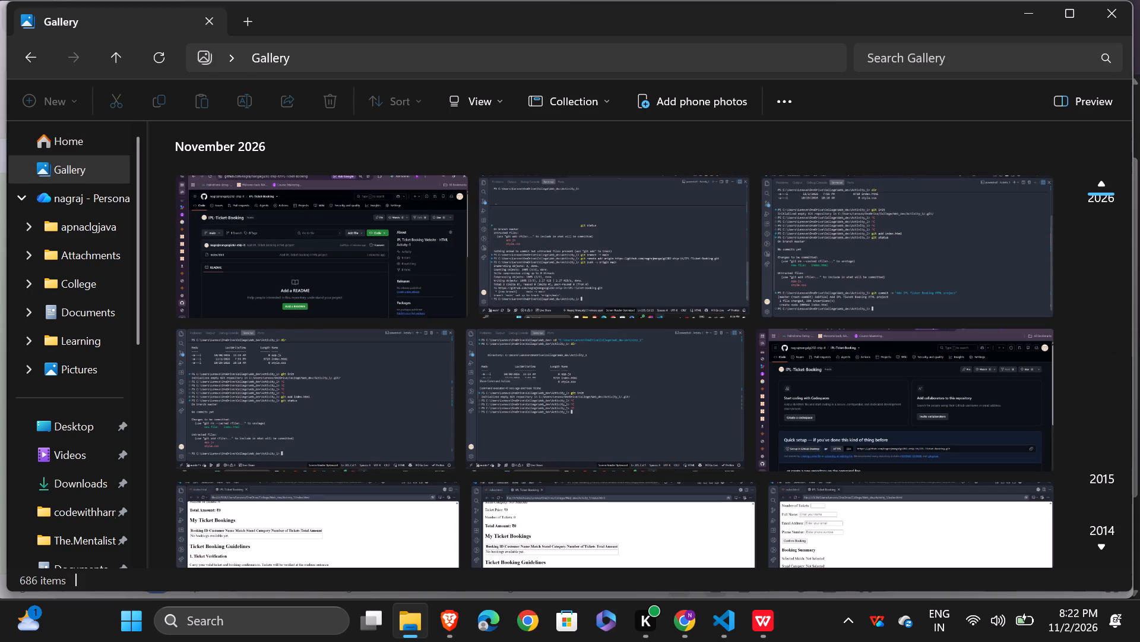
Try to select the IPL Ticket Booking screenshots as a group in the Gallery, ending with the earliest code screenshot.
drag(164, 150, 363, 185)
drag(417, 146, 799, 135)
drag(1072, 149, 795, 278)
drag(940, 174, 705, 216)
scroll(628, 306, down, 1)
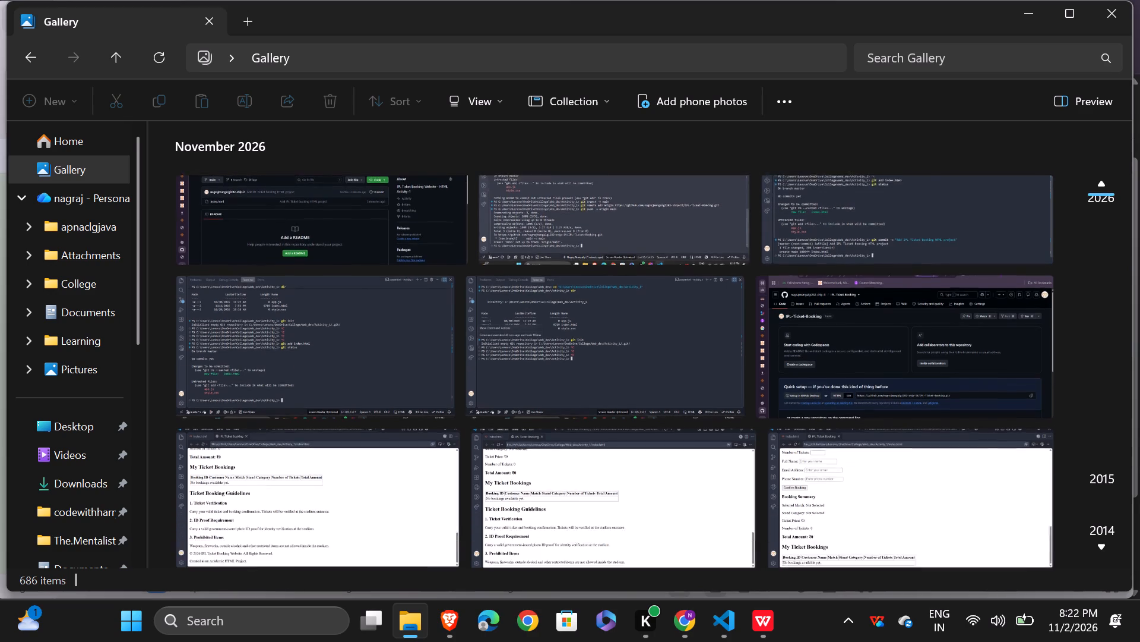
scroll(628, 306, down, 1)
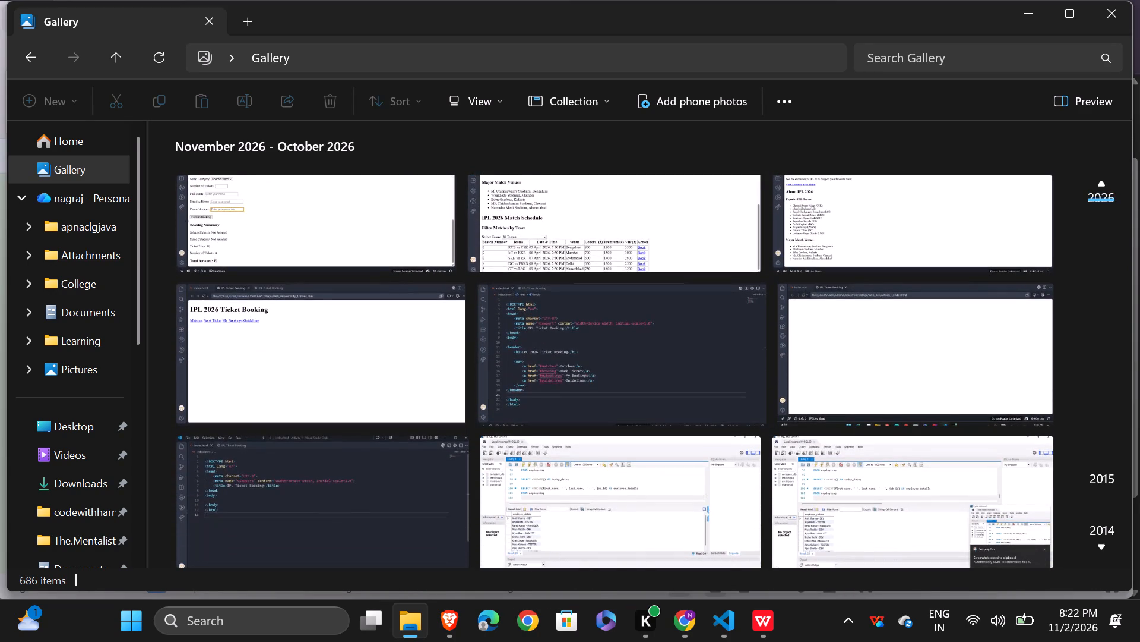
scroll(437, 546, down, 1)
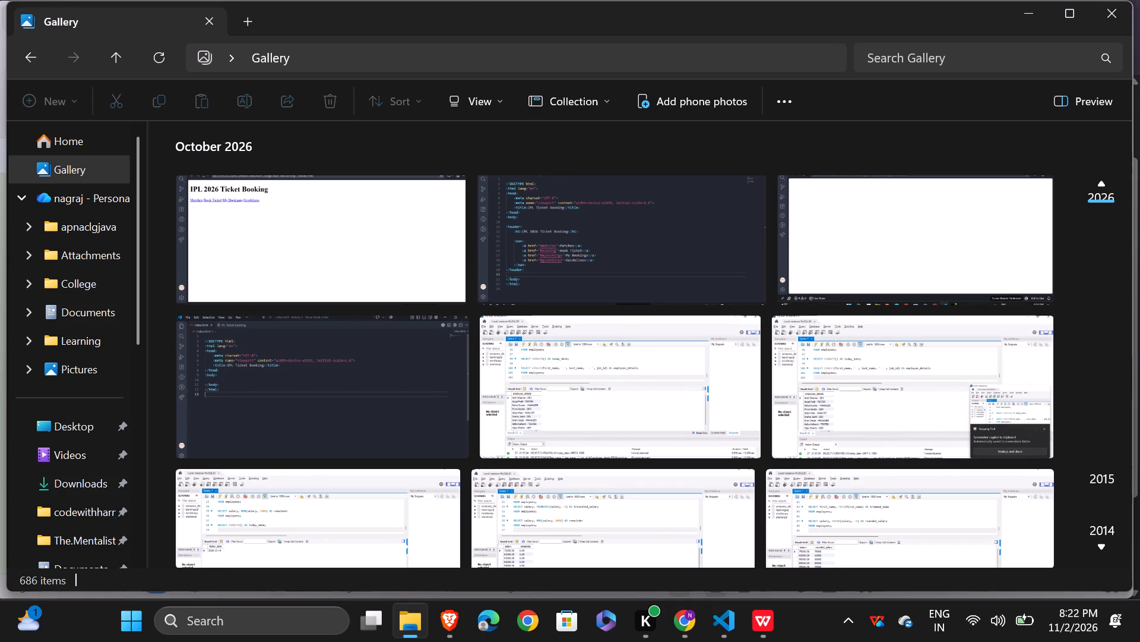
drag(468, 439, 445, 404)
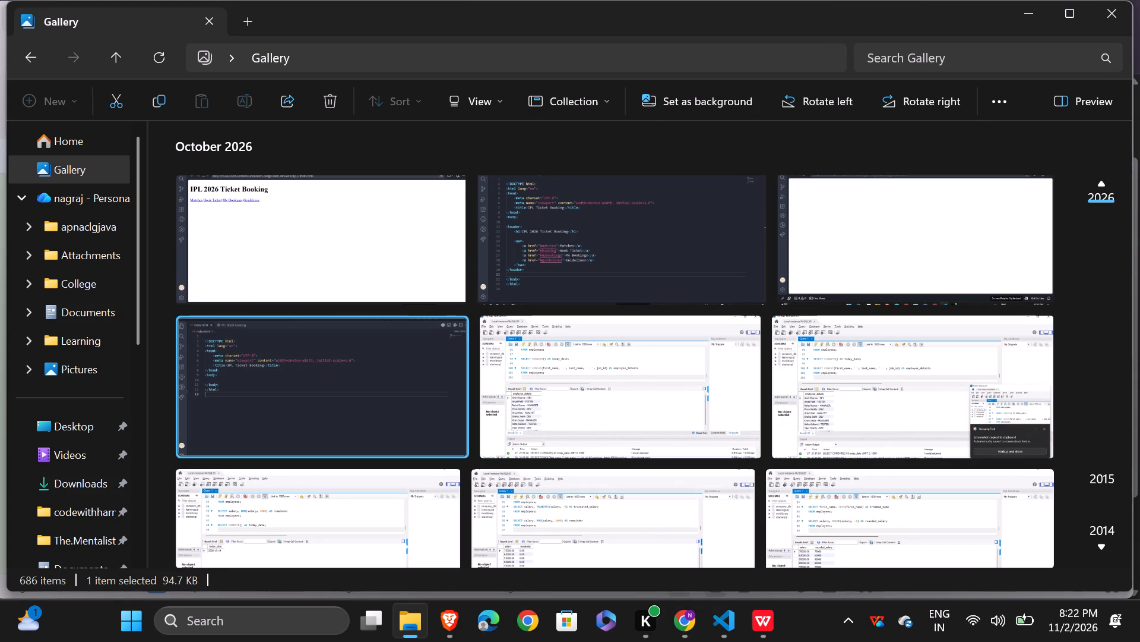
Switch to Chrome and open iLovePDF's JPG to PDF converter.
click(681, 622)
click(14, 570)
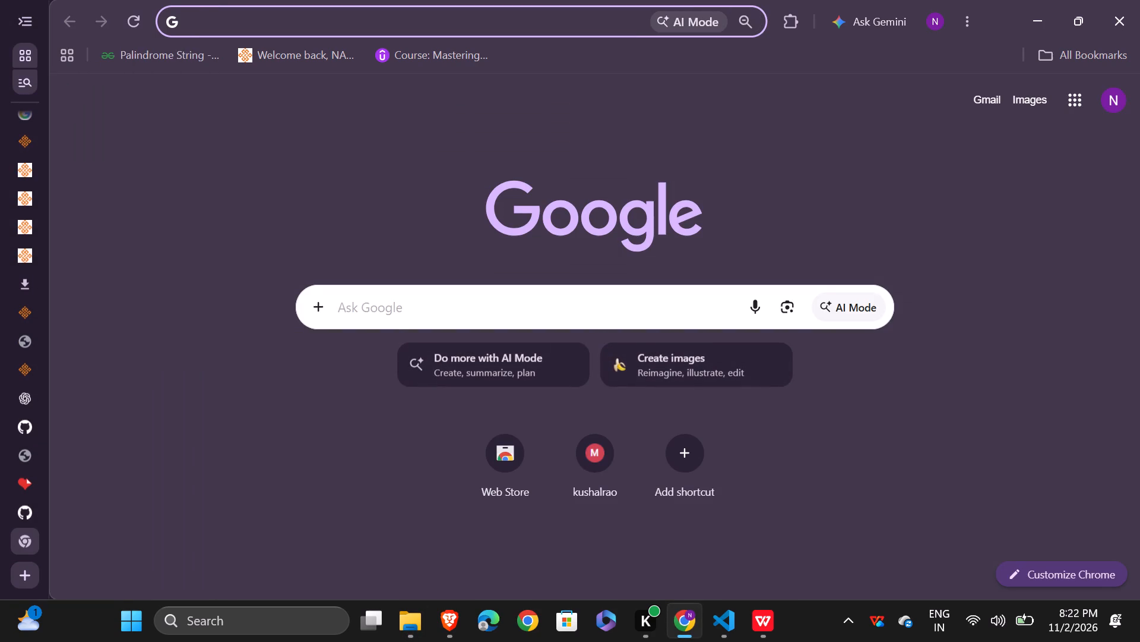
click(24, 494)
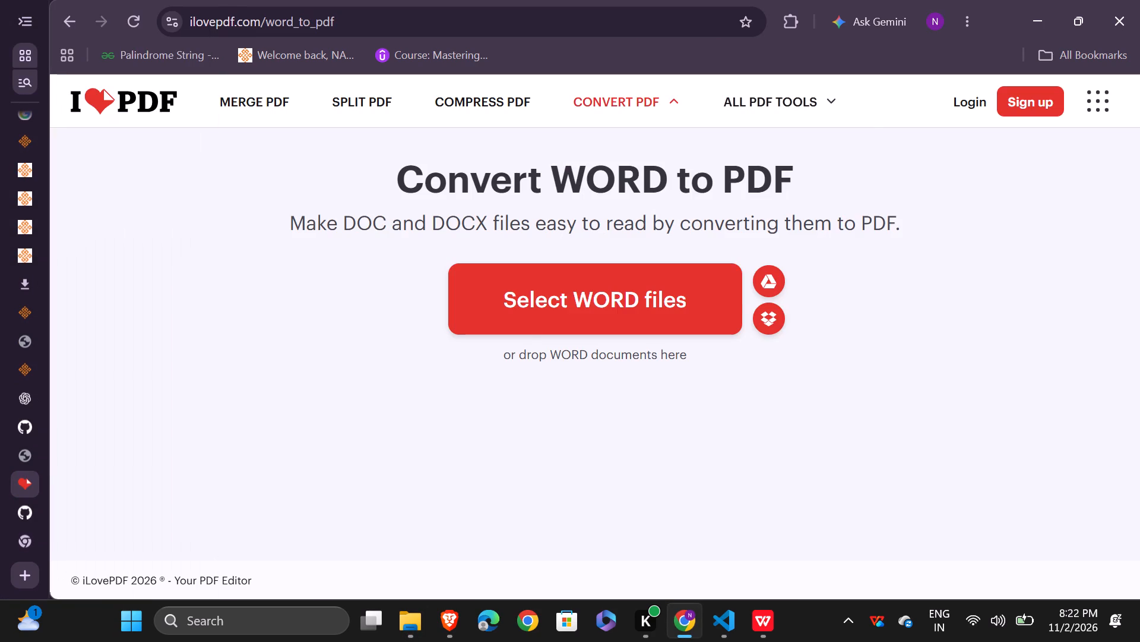
click(502, 219)
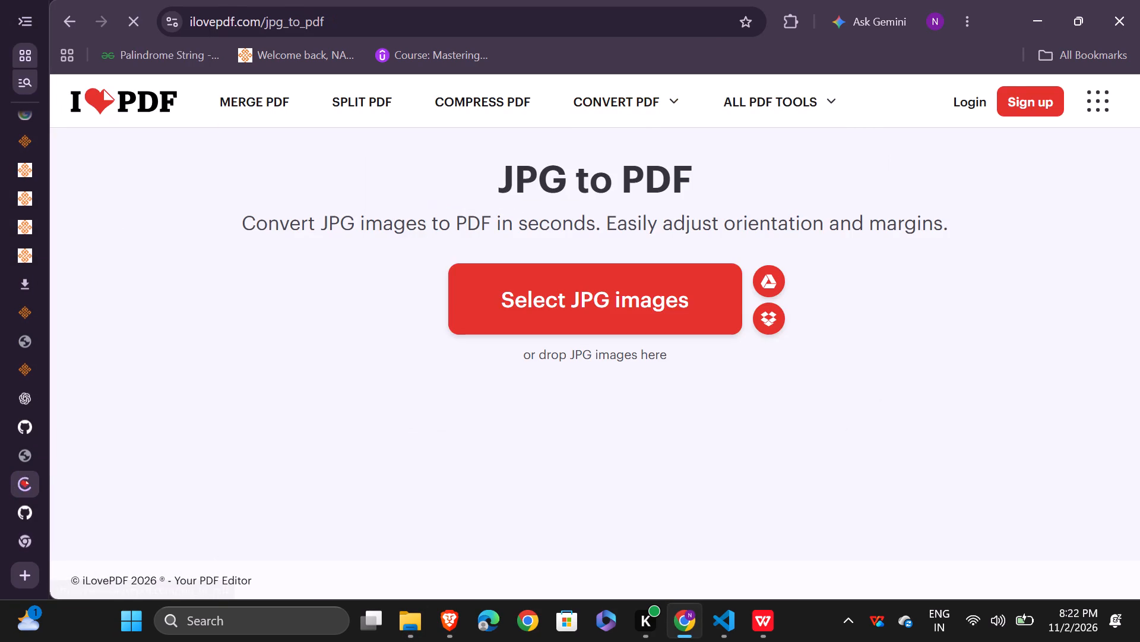
click(547, 322)
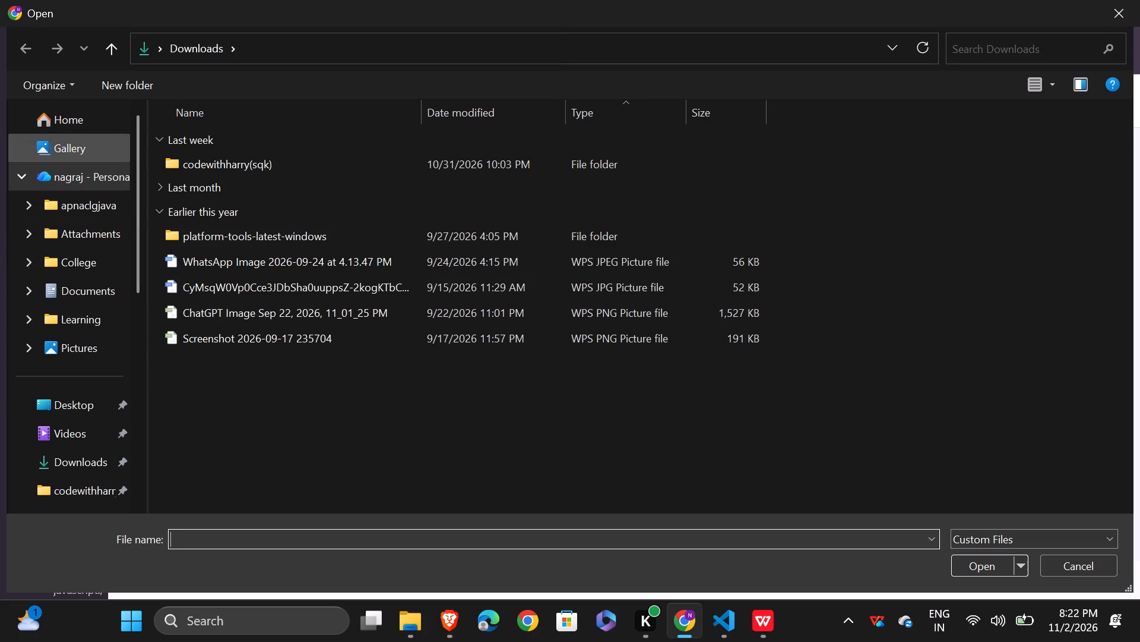
click(86, 144)
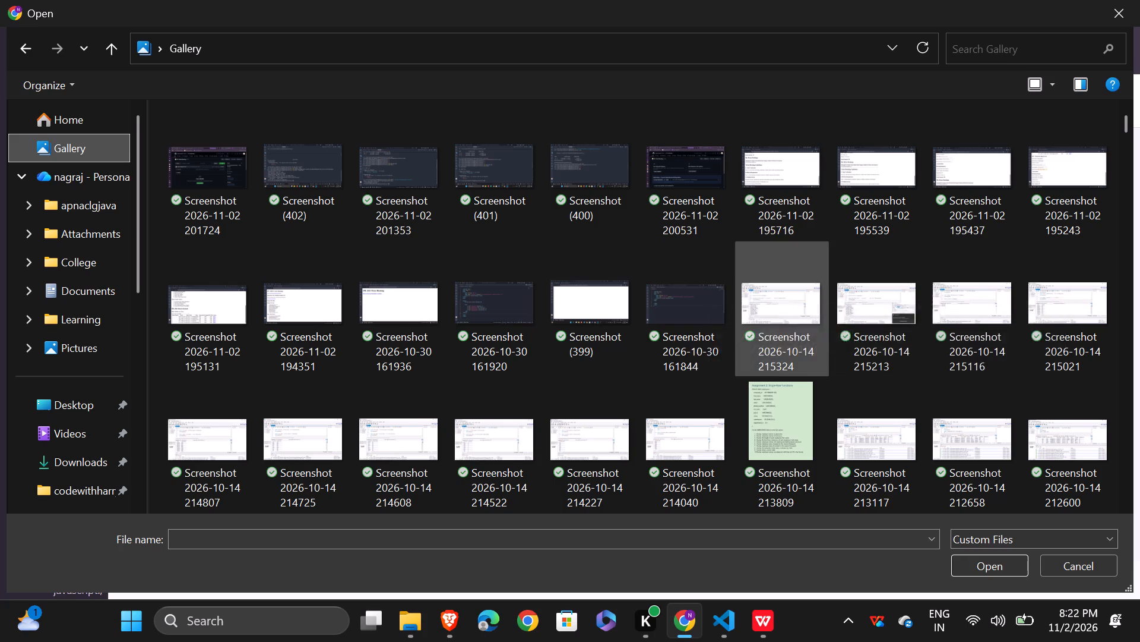
double_click(727, 255)
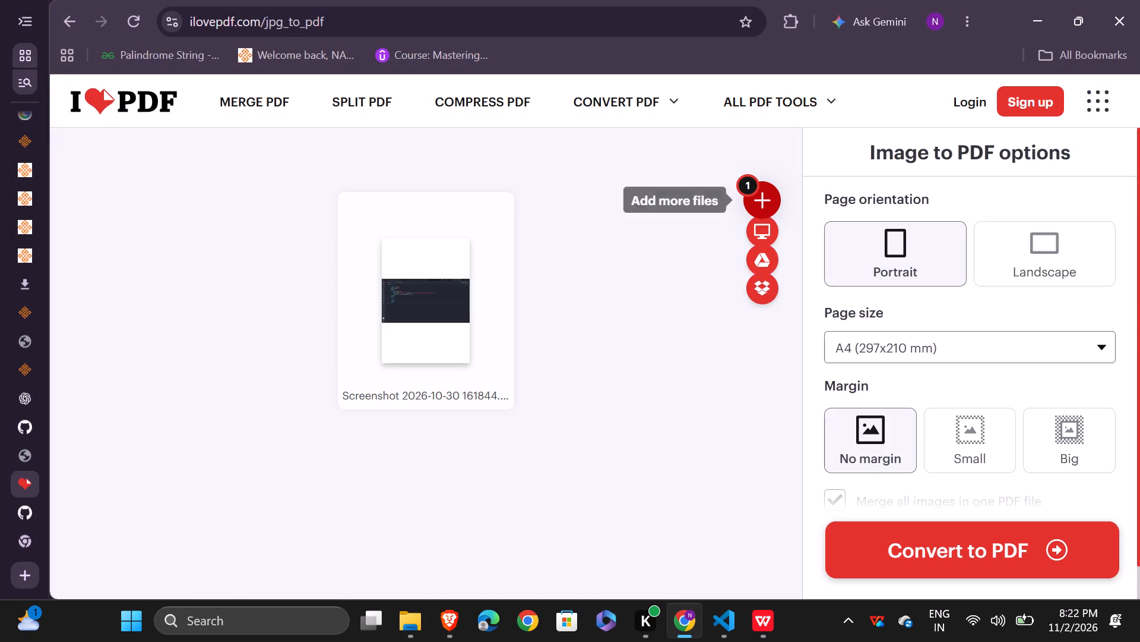
Start adding more images to the JPG to PDF converter and browse to the Gallery.
click(762, 206)
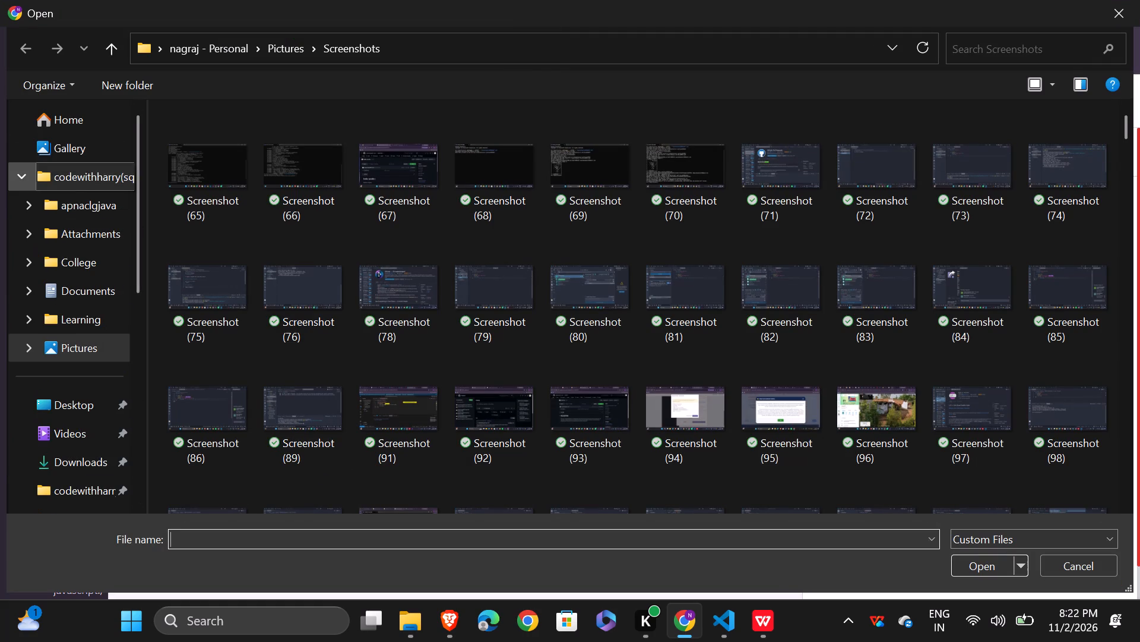
click(83, 155)
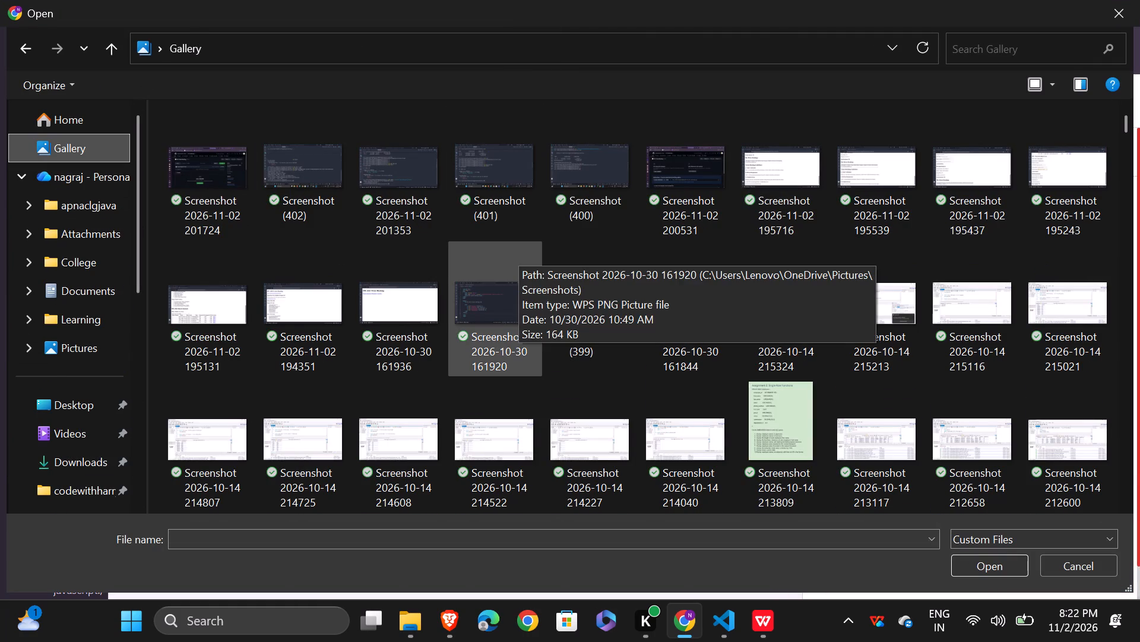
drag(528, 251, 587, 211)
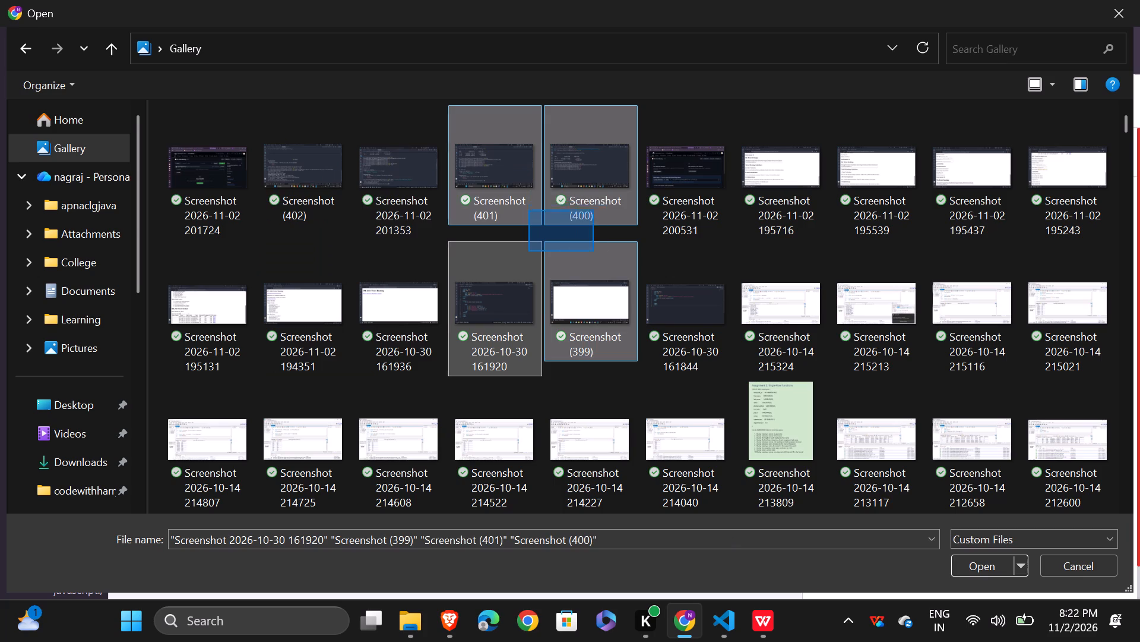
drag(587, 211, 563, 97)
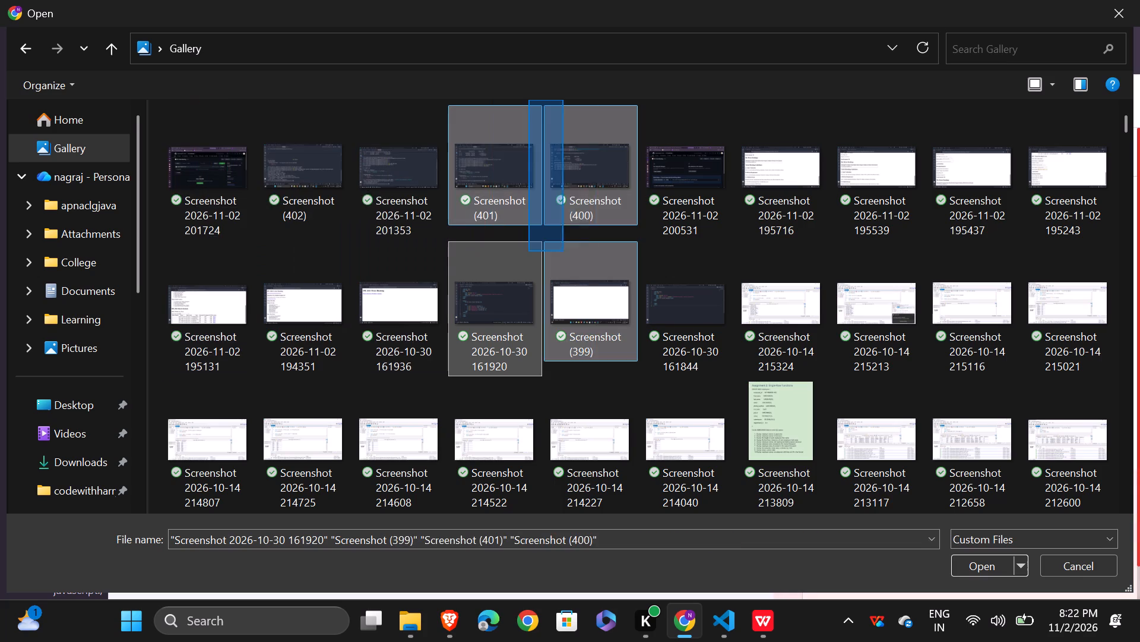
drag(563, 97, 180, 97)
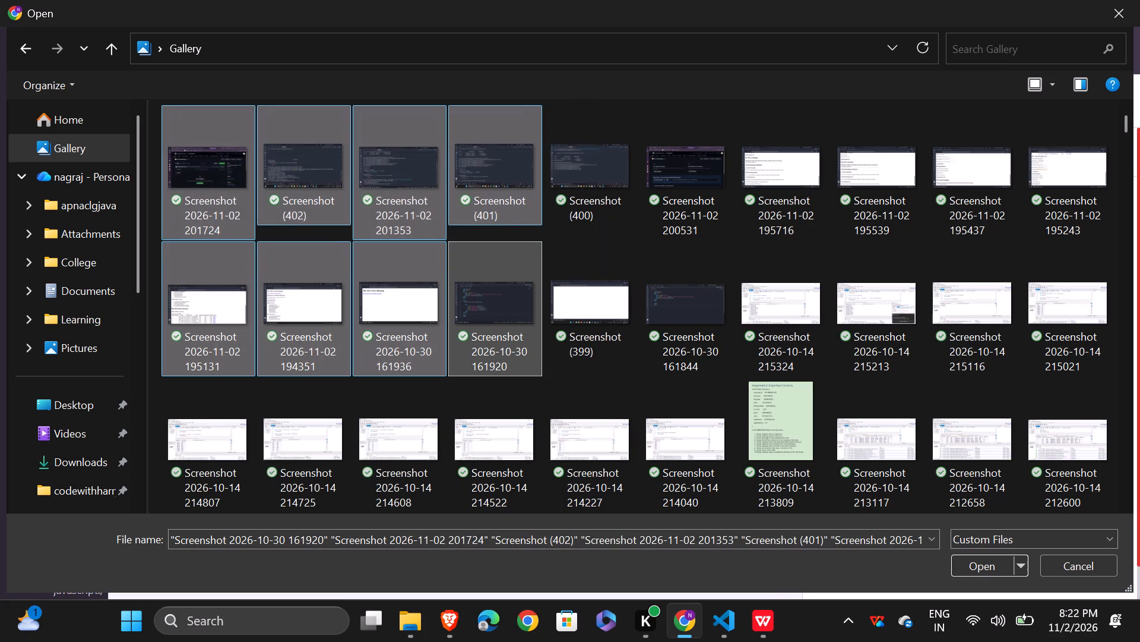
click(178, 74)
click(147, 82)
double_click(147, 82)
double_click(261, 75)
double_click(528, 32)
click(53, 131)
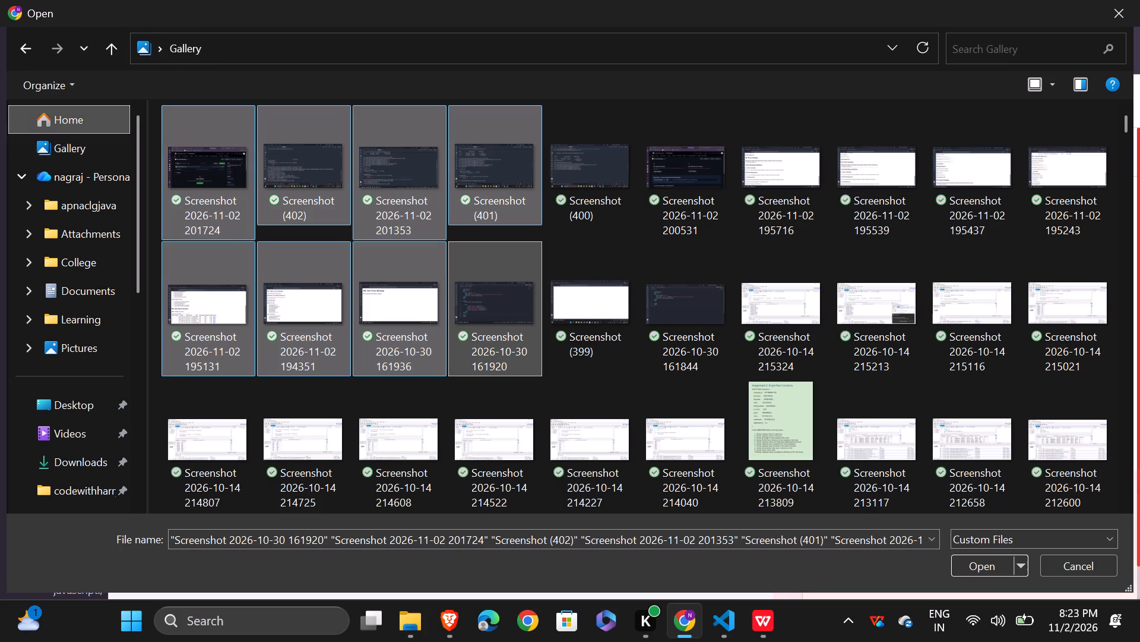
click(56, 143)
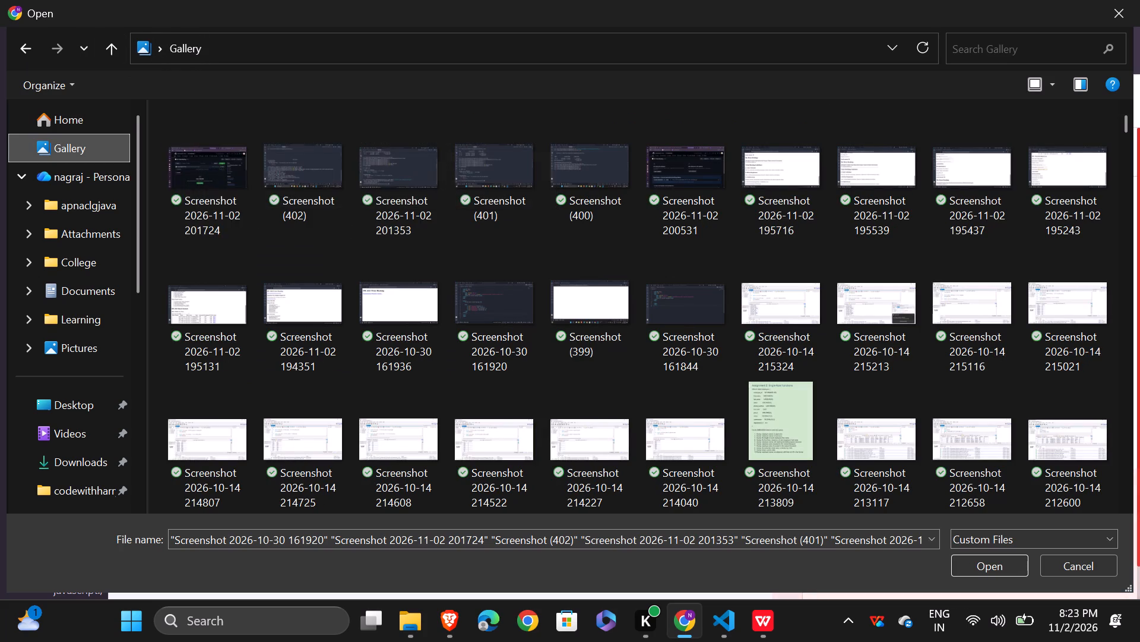
drag(171, 116, 524, 231)
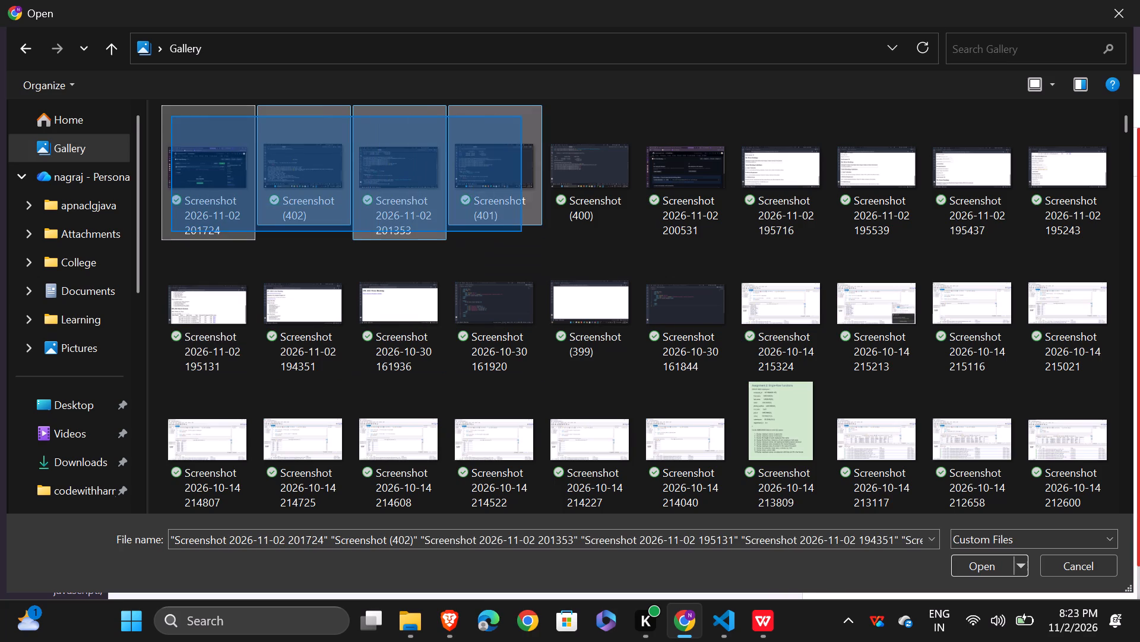
drag(524, 231, 976, 197)
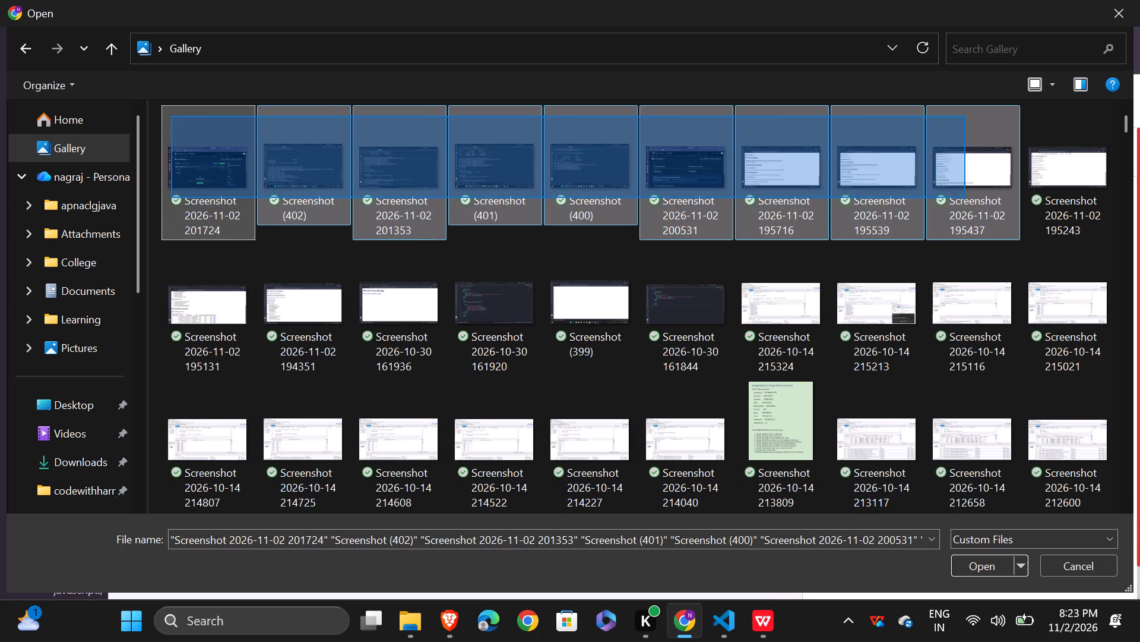
drag(976, 197, 1019, 228)
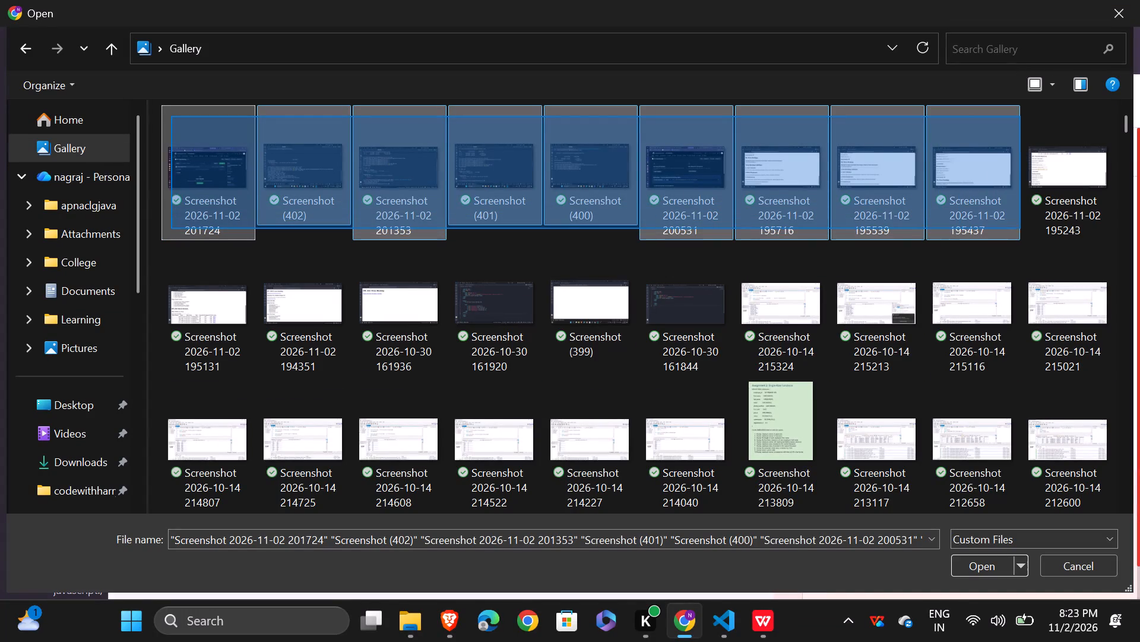
drag(1019, 228, 1060, 229)
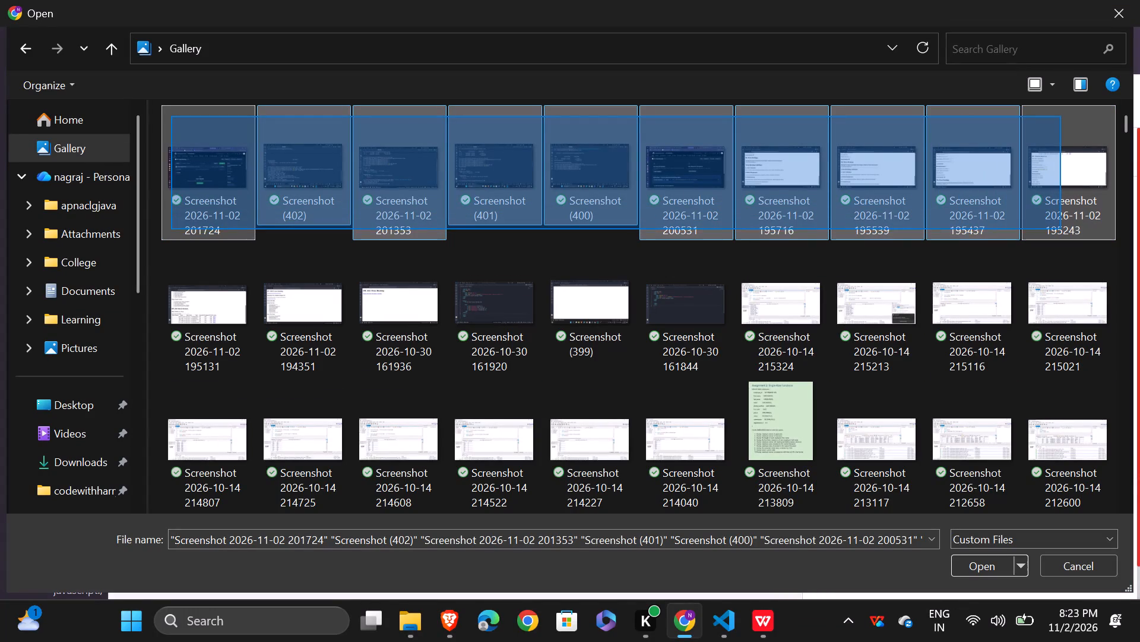
drag(1060, 229, 1092, 240)
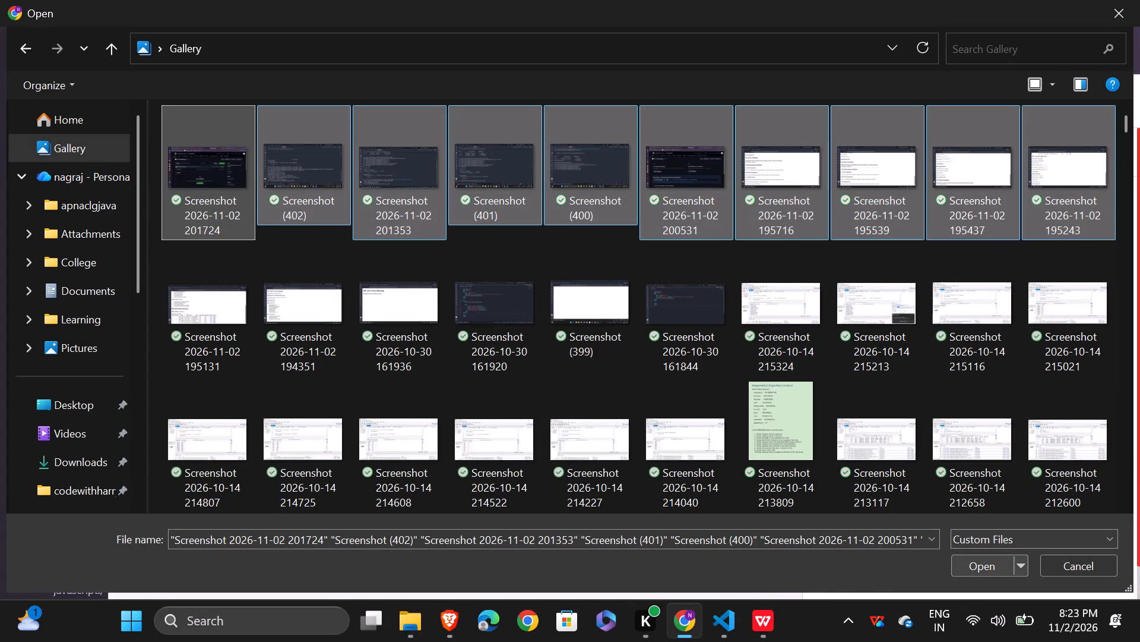
click(977, 570)
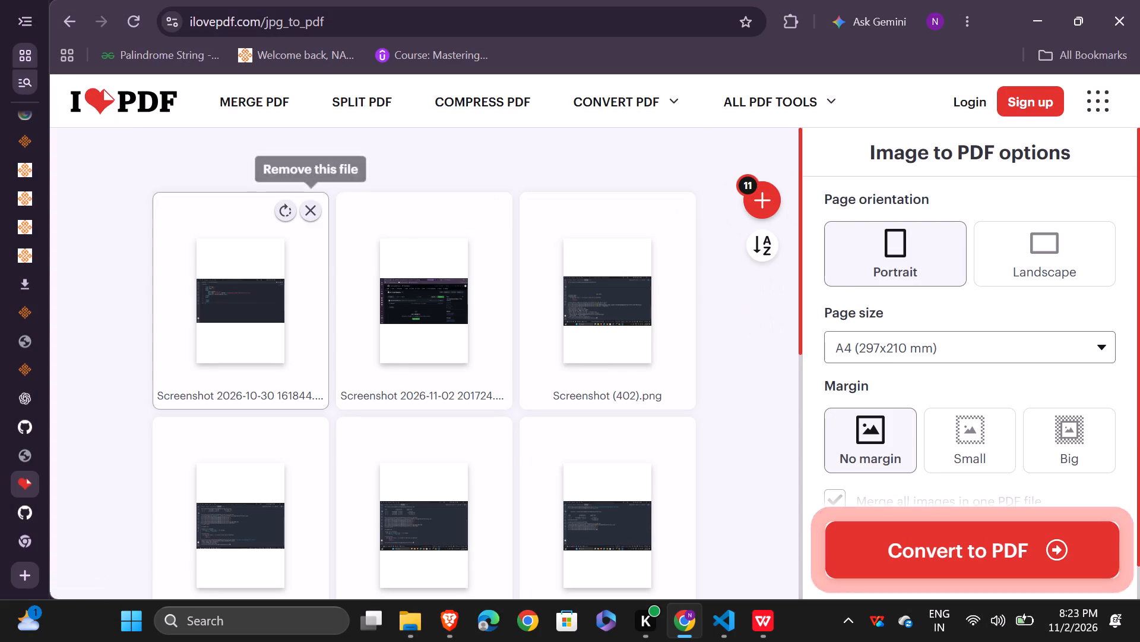
click(313, 218)
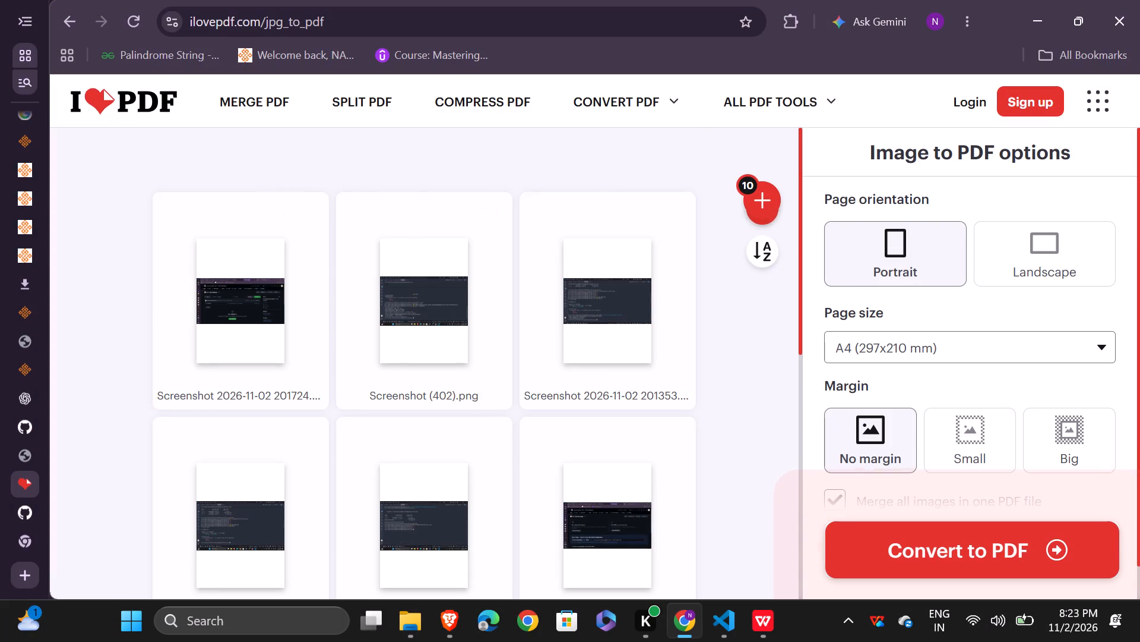
click(764, 199)
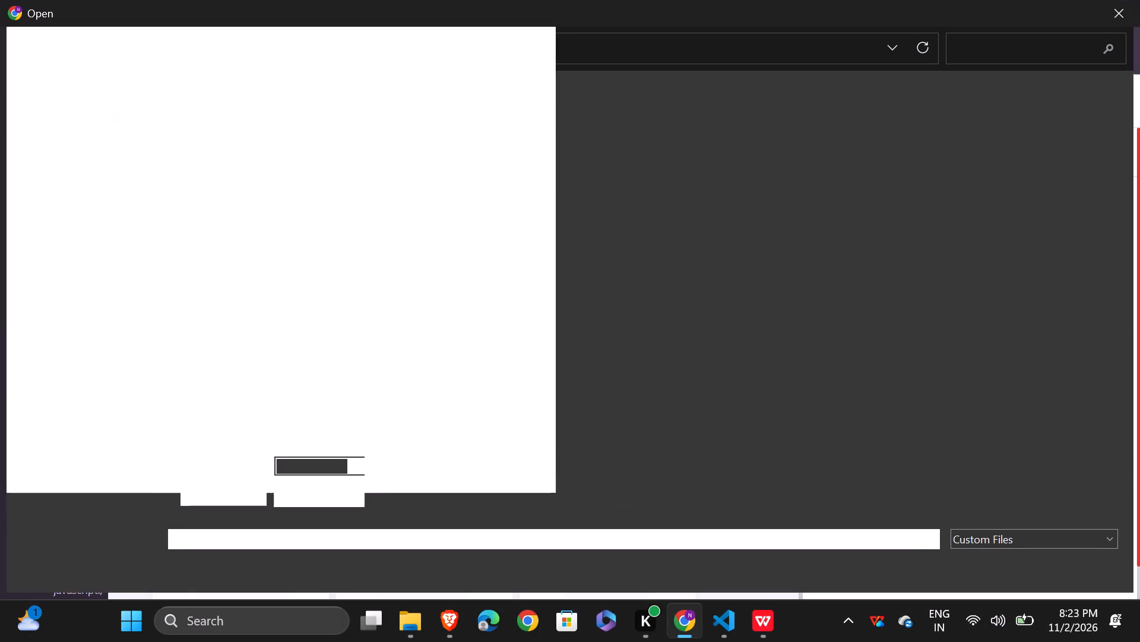
drag(173, 241, 411, 267)
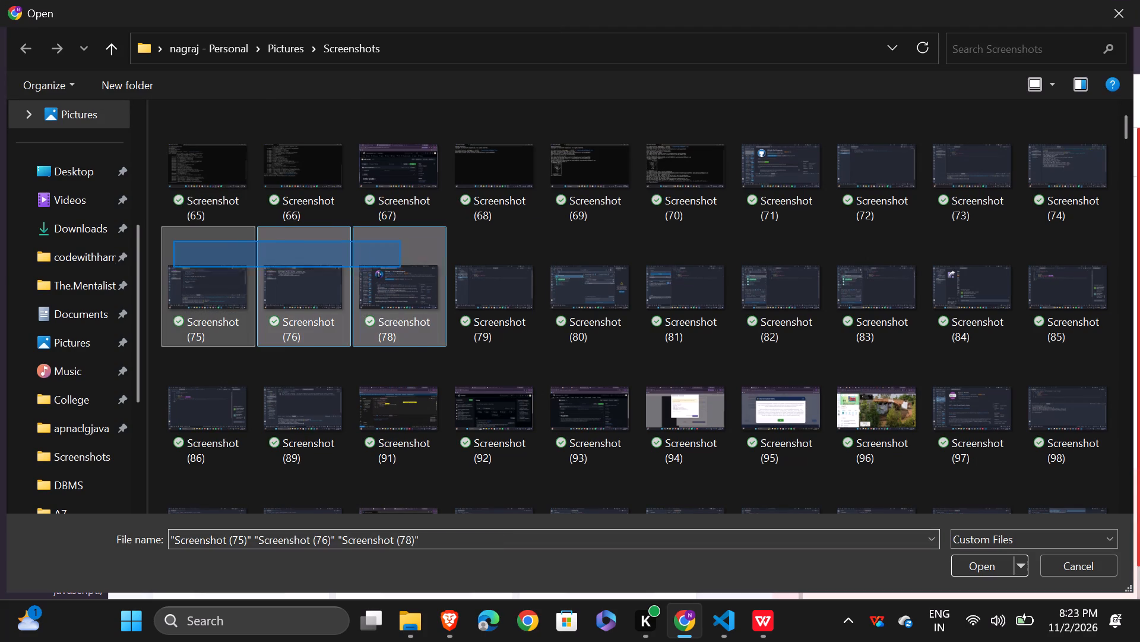
drag(411, 267, 202, 216)
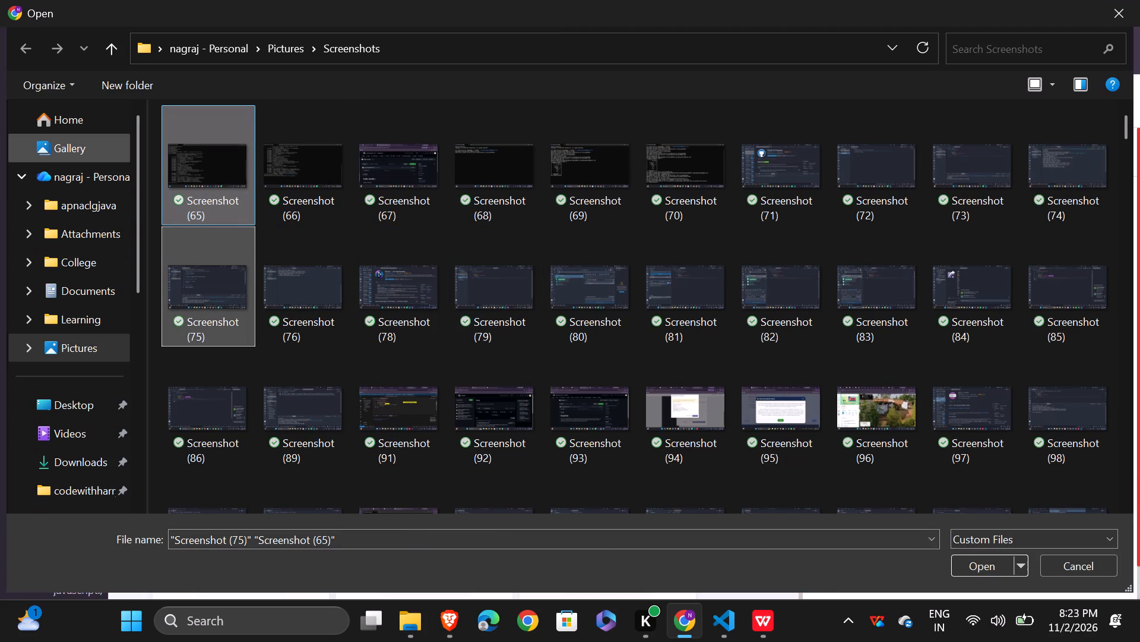
click(85, 136)
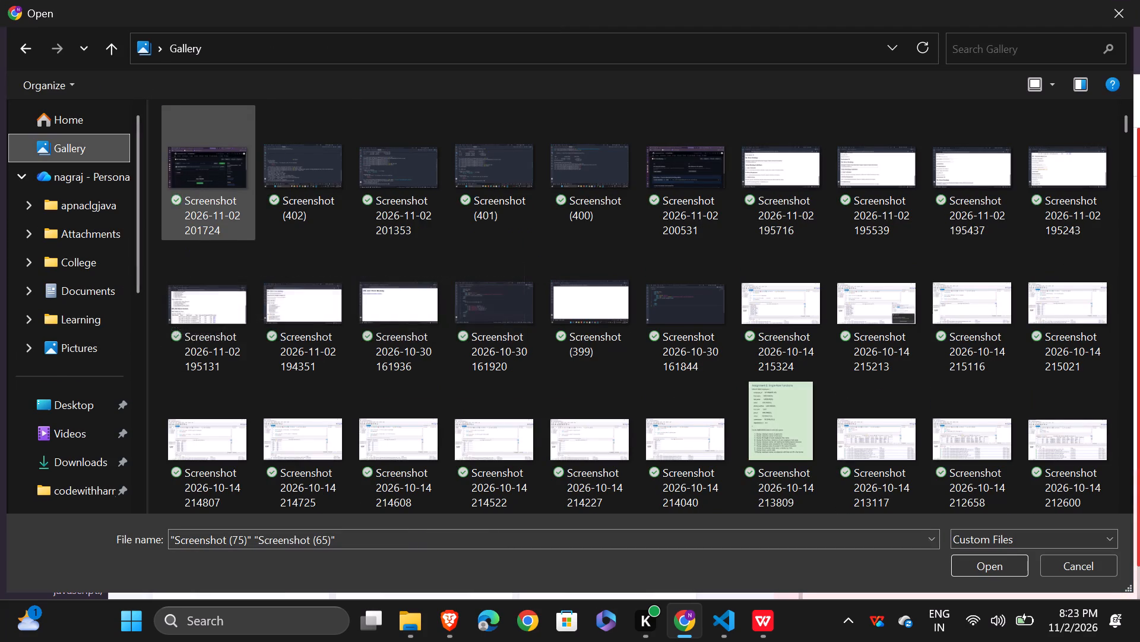
drag(194, 256, 699, 303)
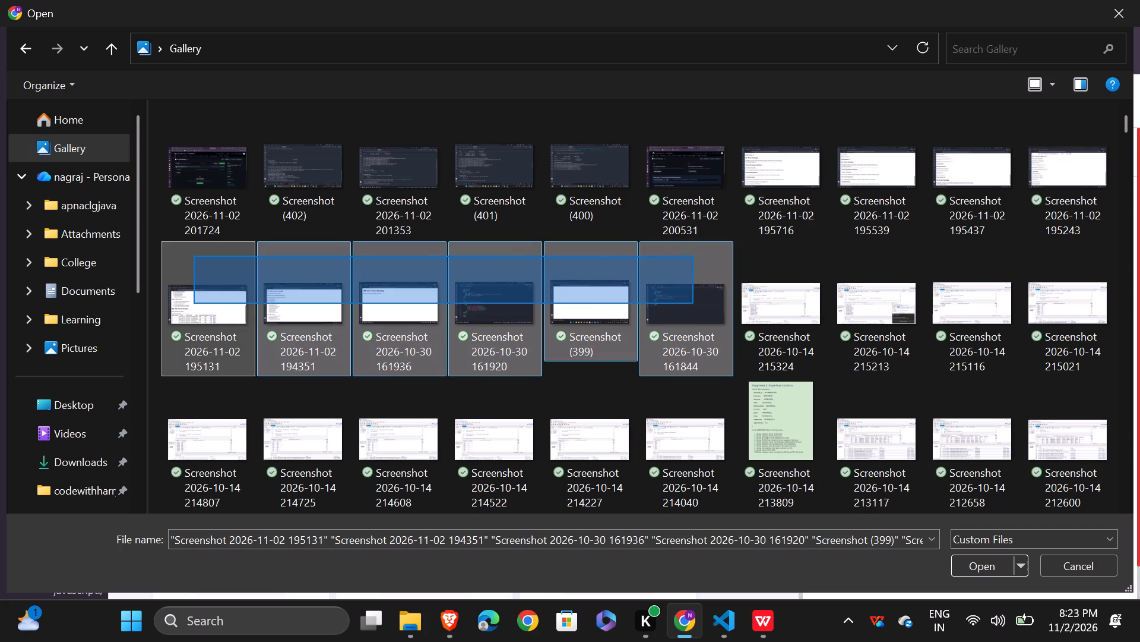
drag(699, 303, 728, 295)
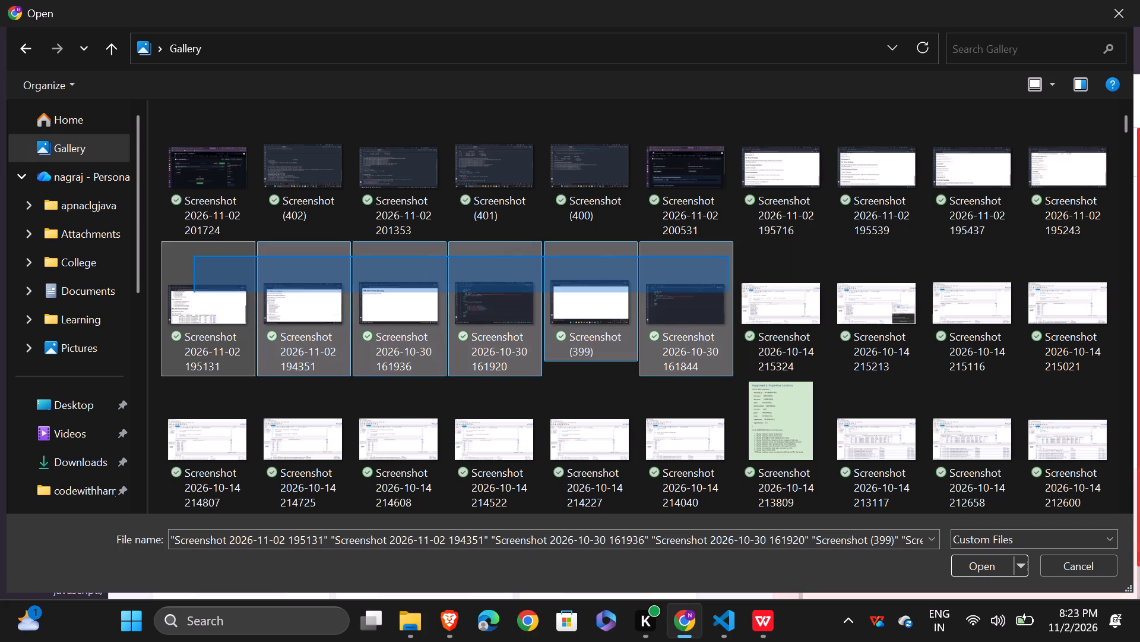
drag(728, 295, 729, 351)
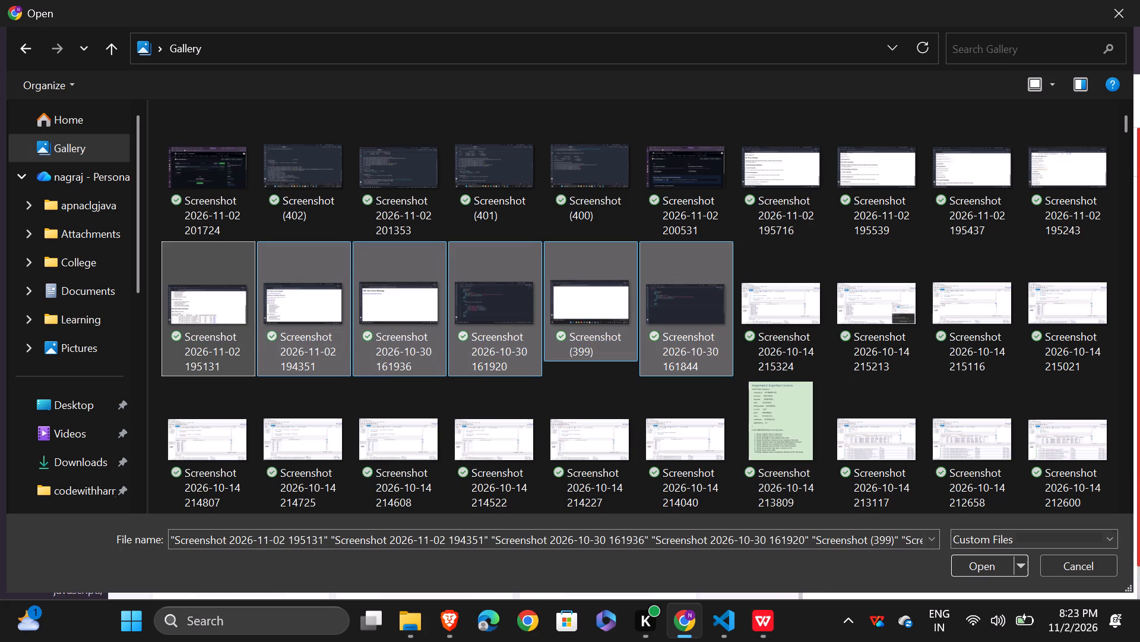
click(980, 567)
Sort the loaded images by name in ascending order and review their sequence.
scroll(473, 444, down, 3)
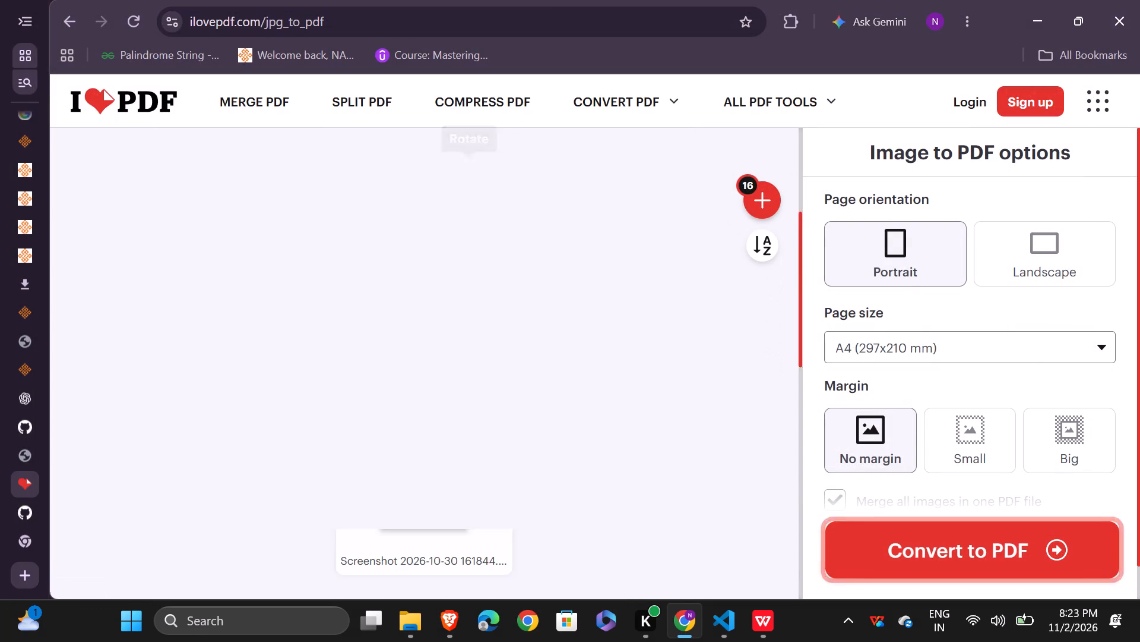
scroll(473, 444, down, 4)
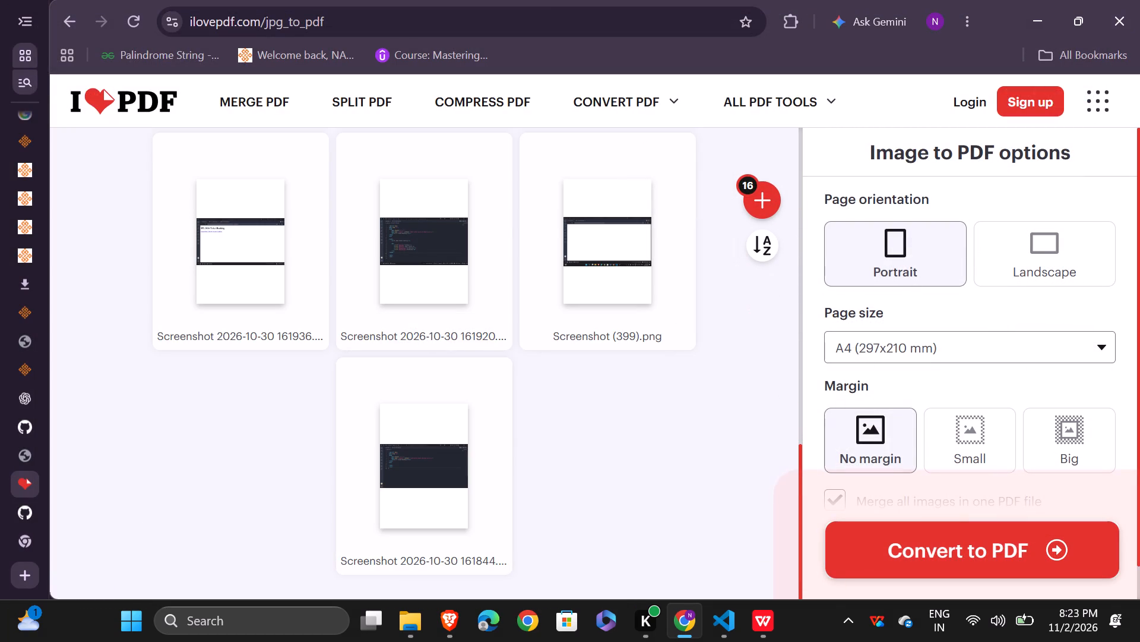
click(759, 251)
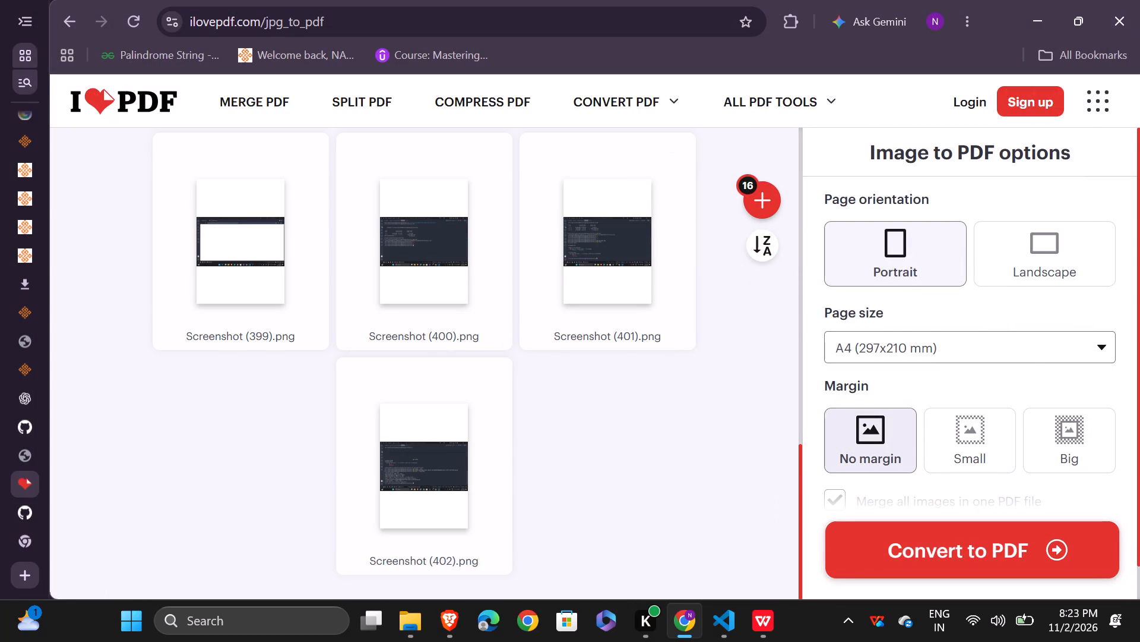
scroll(406, 421, down, 7)
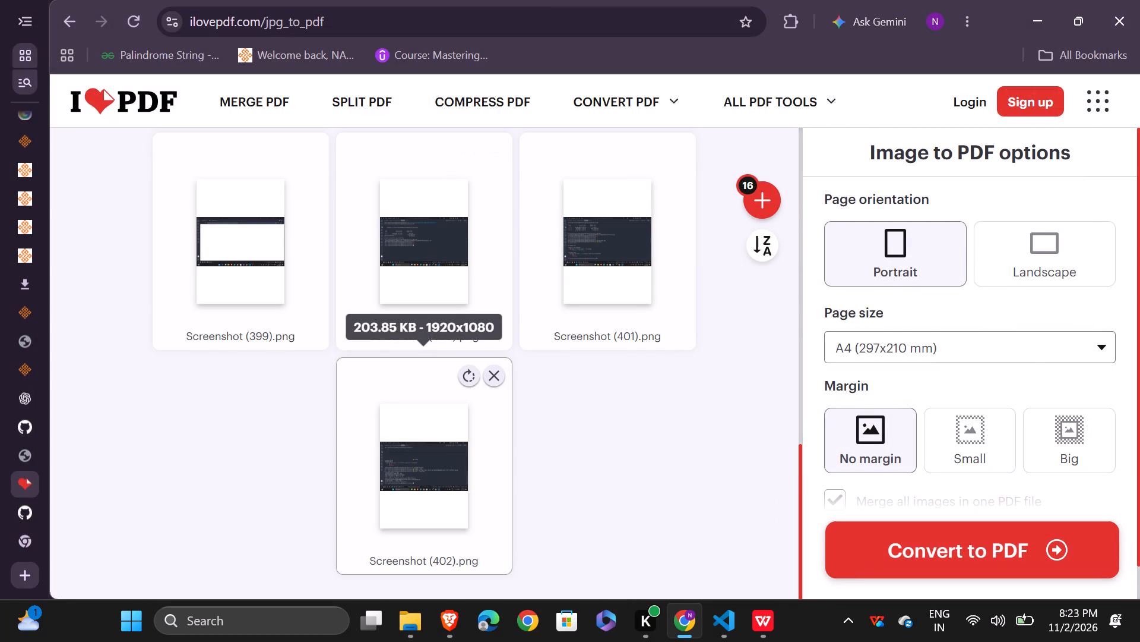
scroll(474, 506, up, 6)
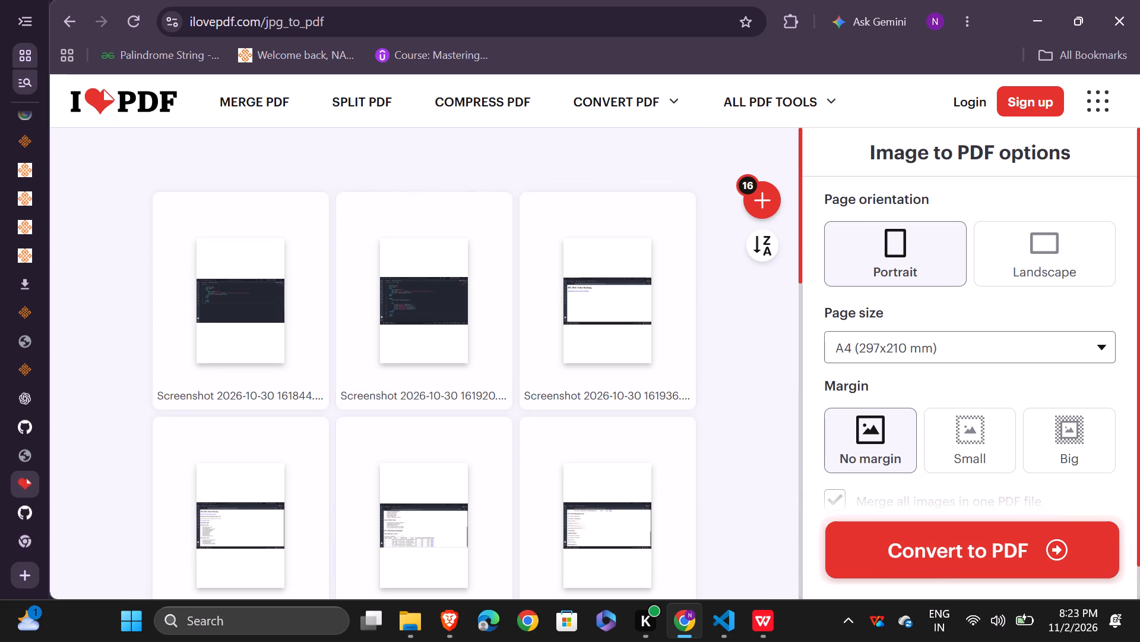
scroll(717, 367, down, 2)
scroll(717, 367, up, 5)
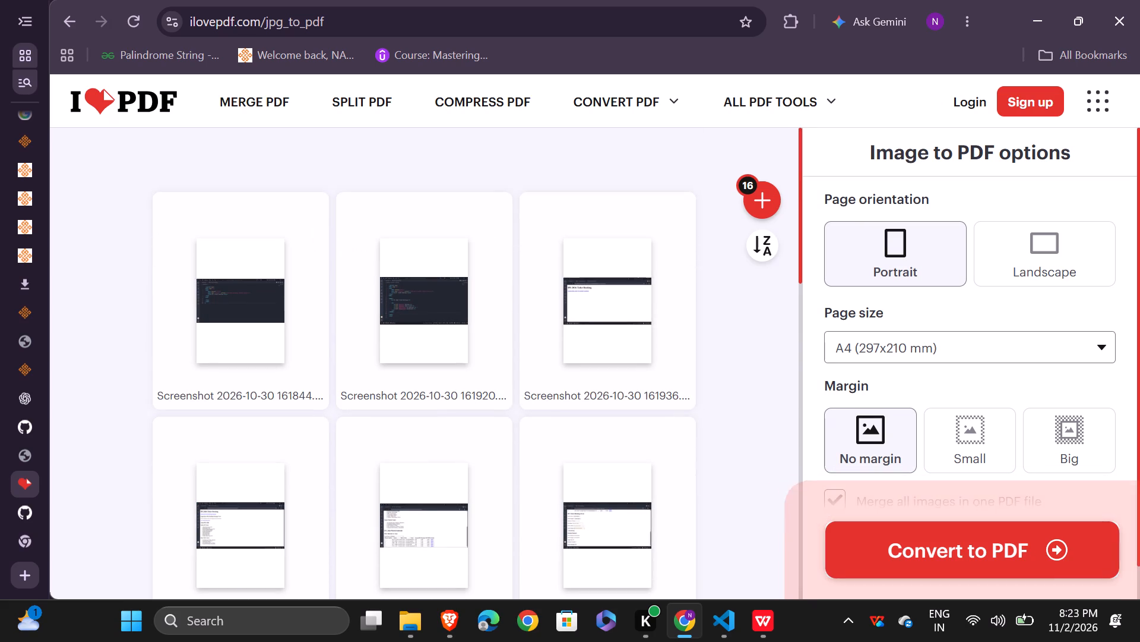
Set the page size to Fit (Same page size as image) and convert the images to PDF.
click(930, 338)
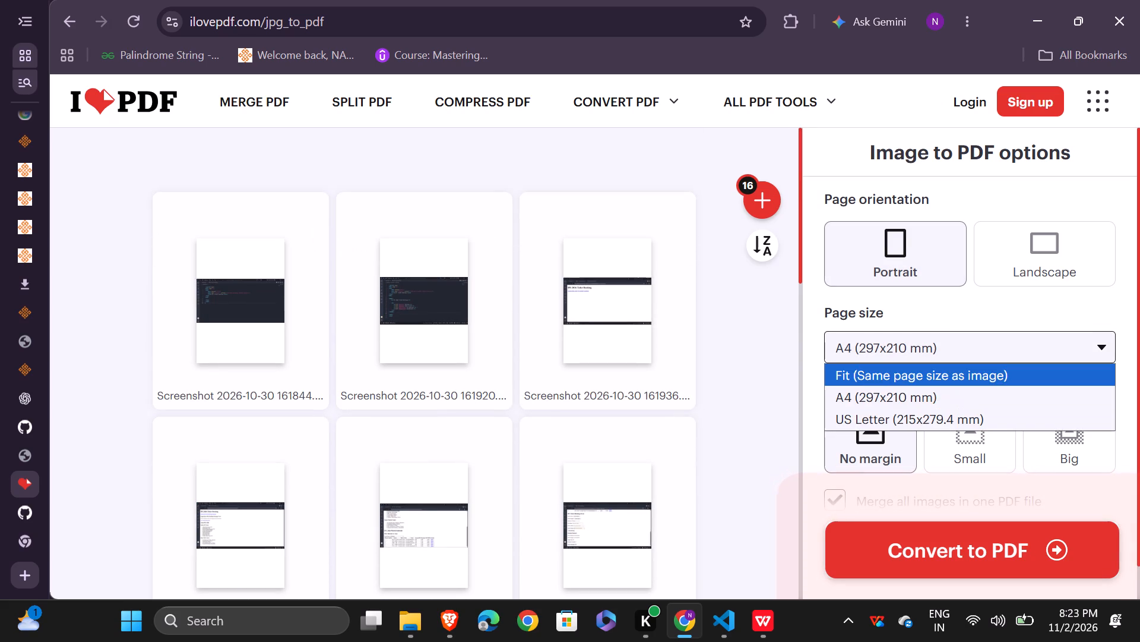
click(878, 380)
click(868, 561)
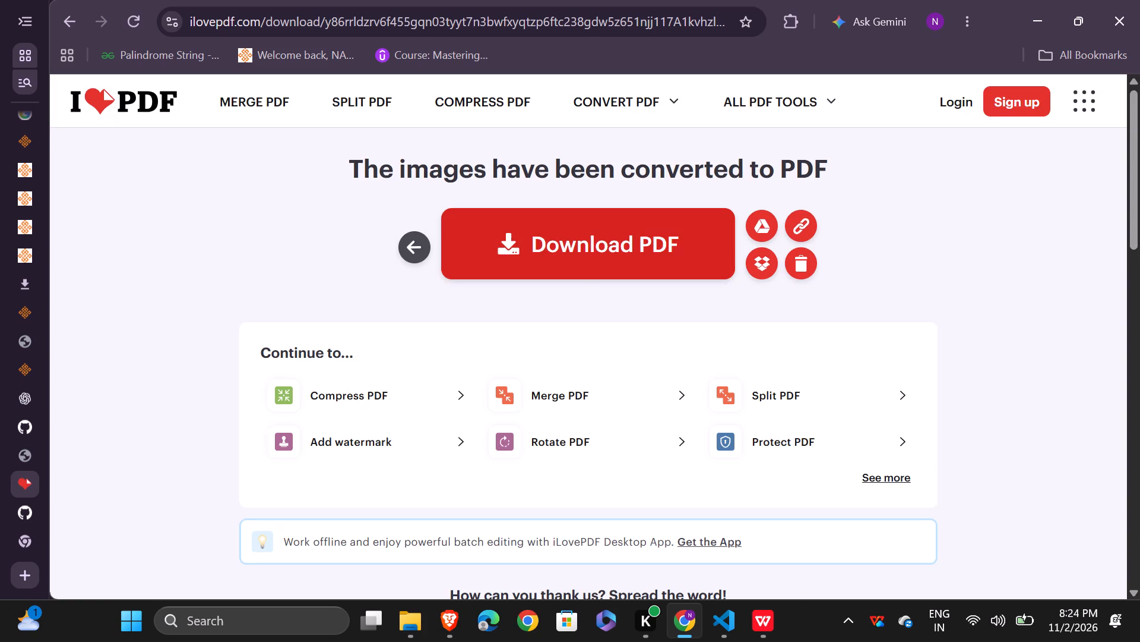
Download the converted PDF and bring up Chrome's download history.
click(592, 240)
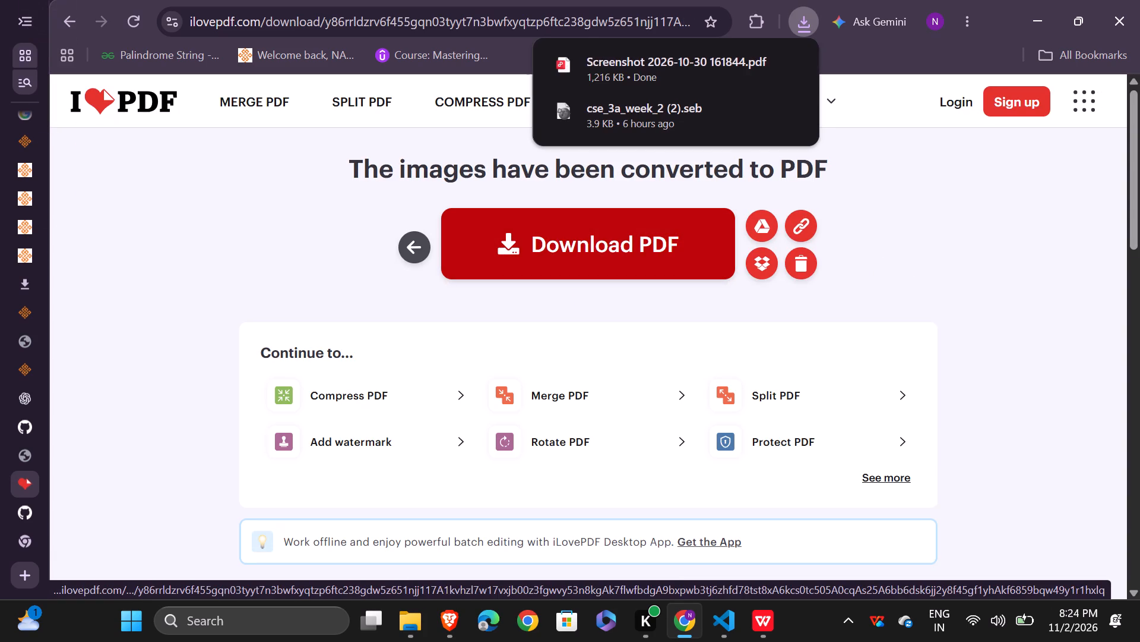
key(ctrl+j)
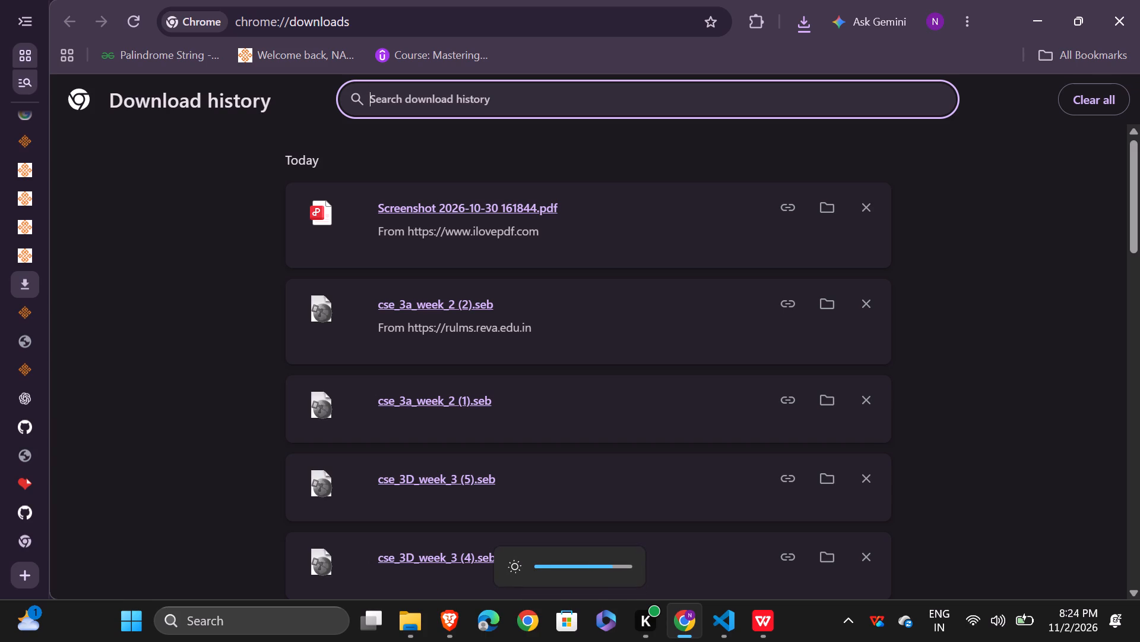
double_click(997, 263)
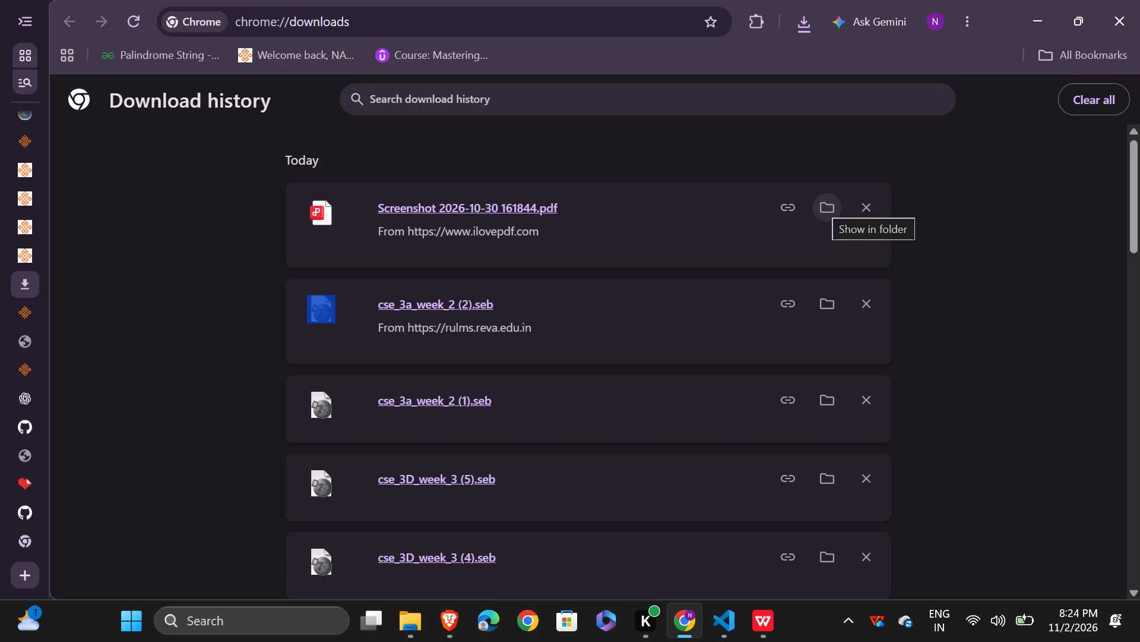
Switch to the Windows desktop.
key(super+d)
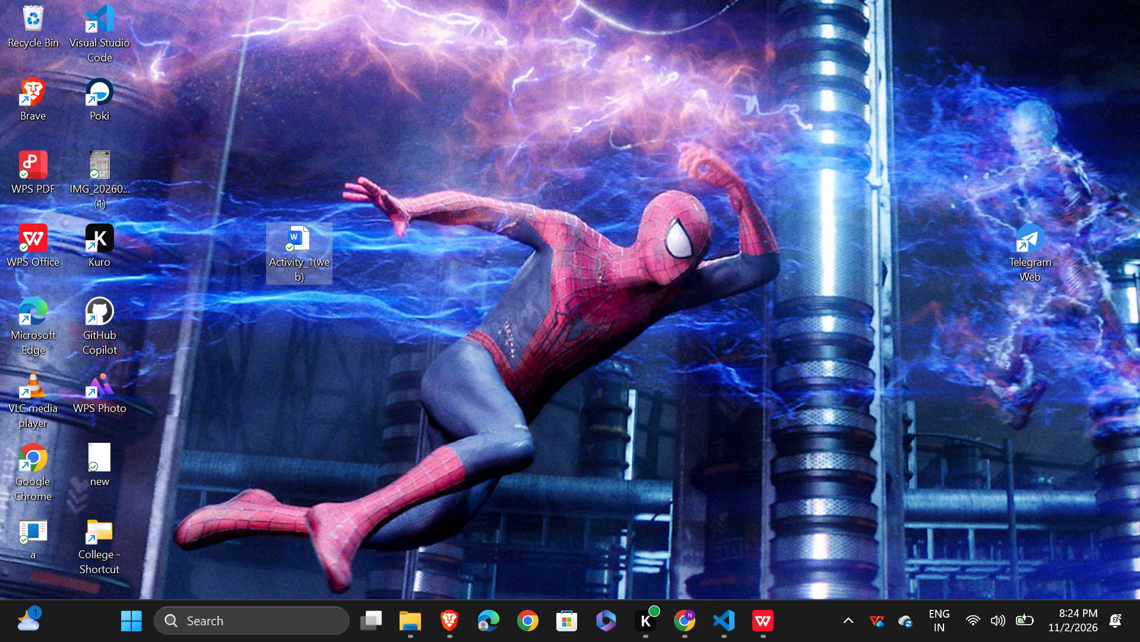
Copy the Activity_1(web) document on the desktop.
click(299, 244)
right_click(299, 244)
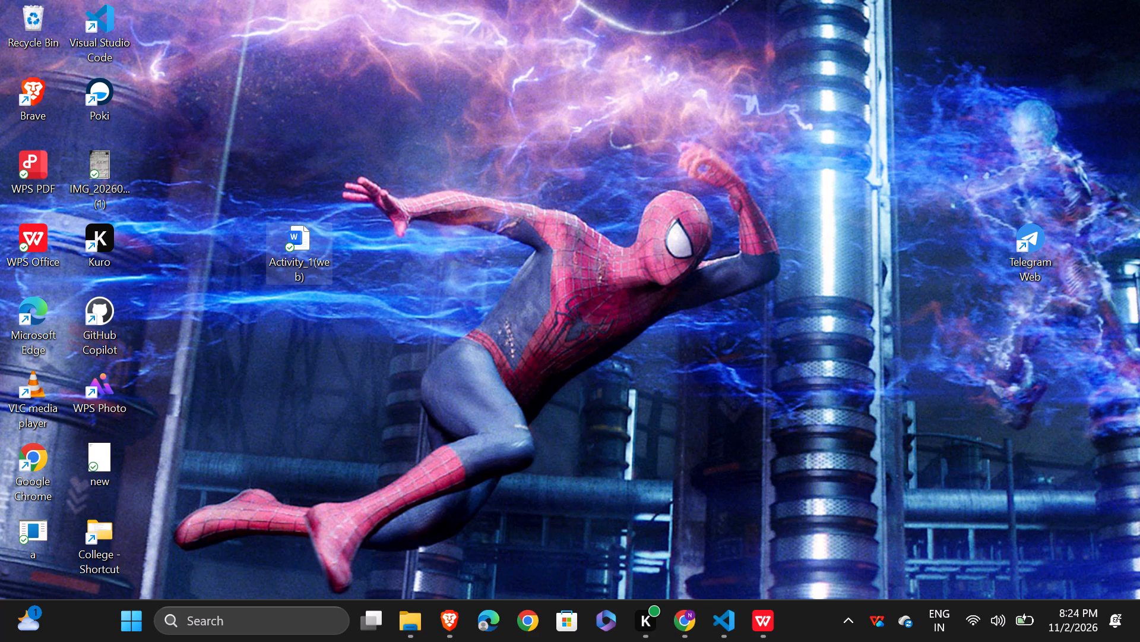
click(400, 24)
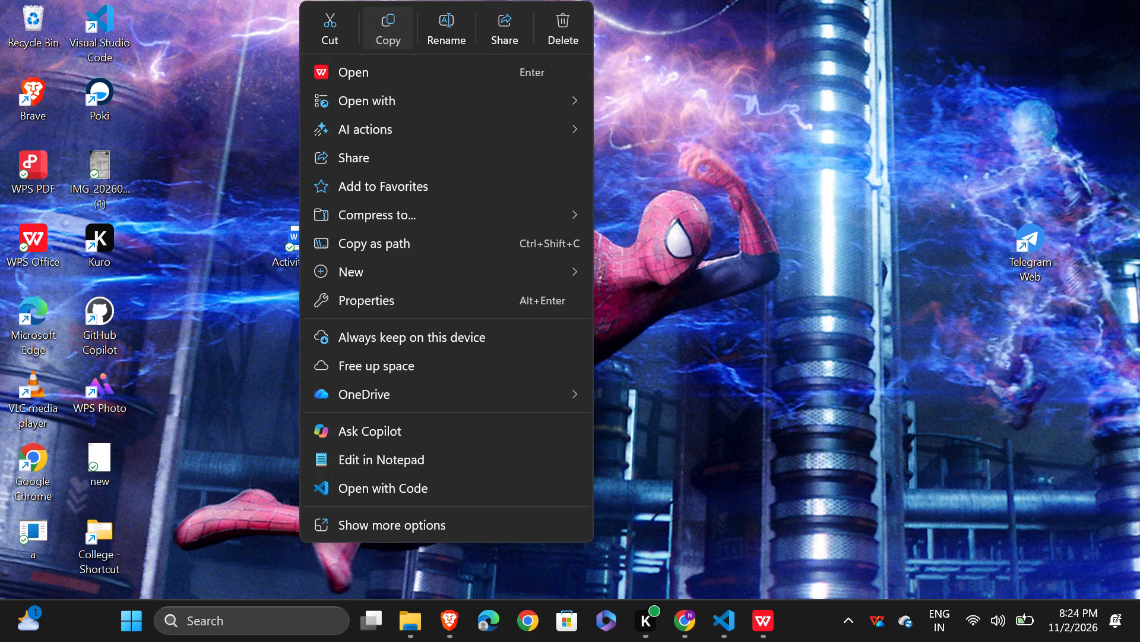
click(711, 619)
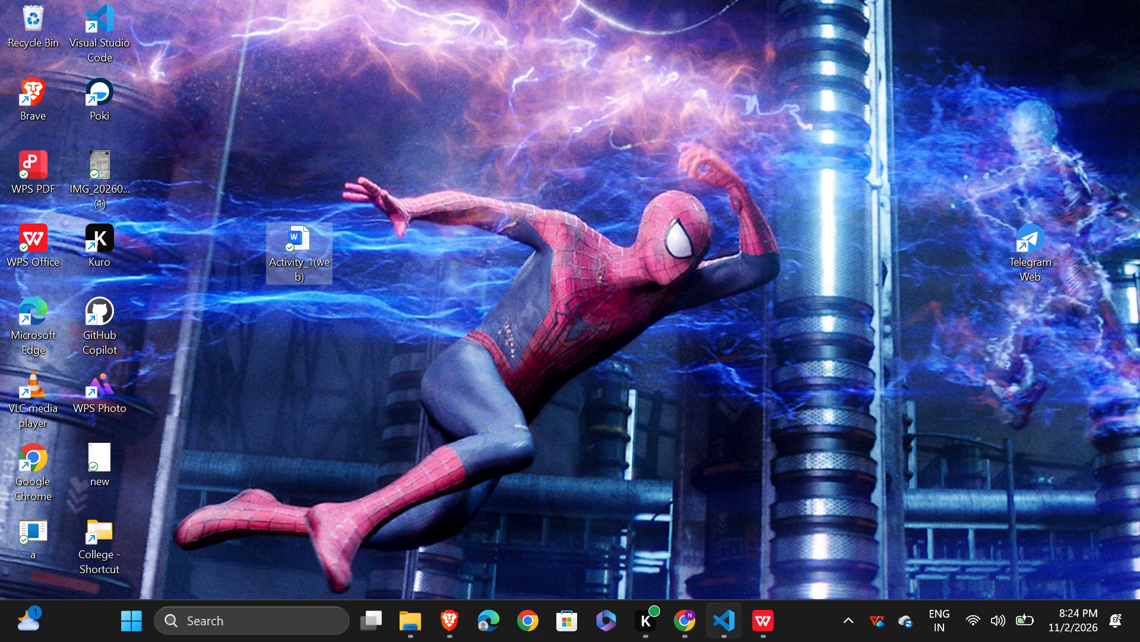
drag(764, 632, 638, 613)
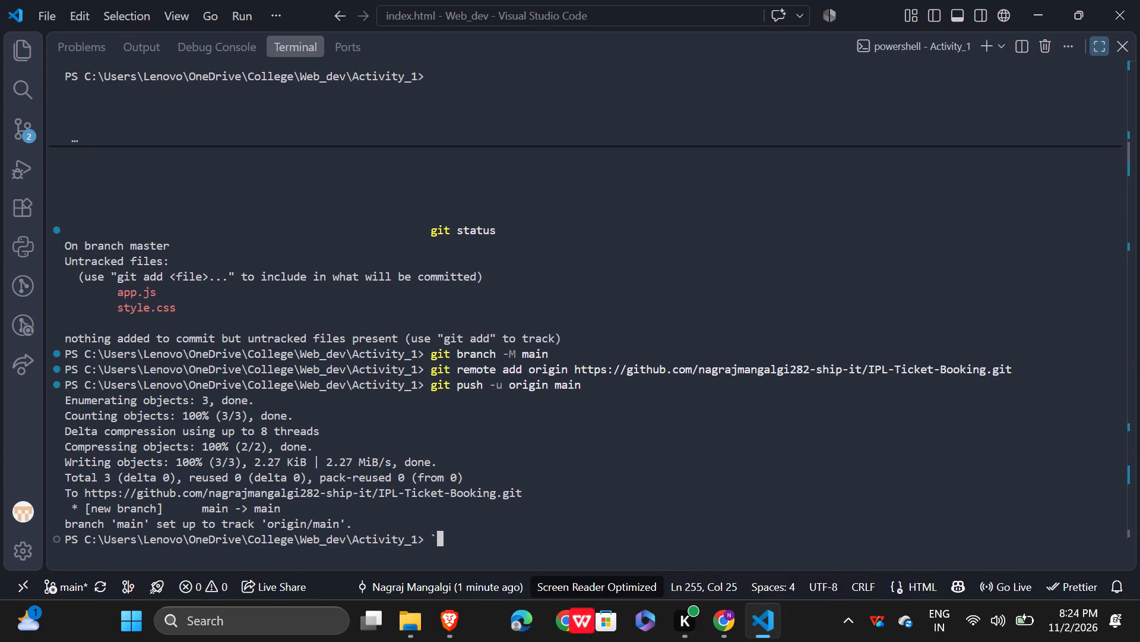
drag(638, 613, 788, 619)
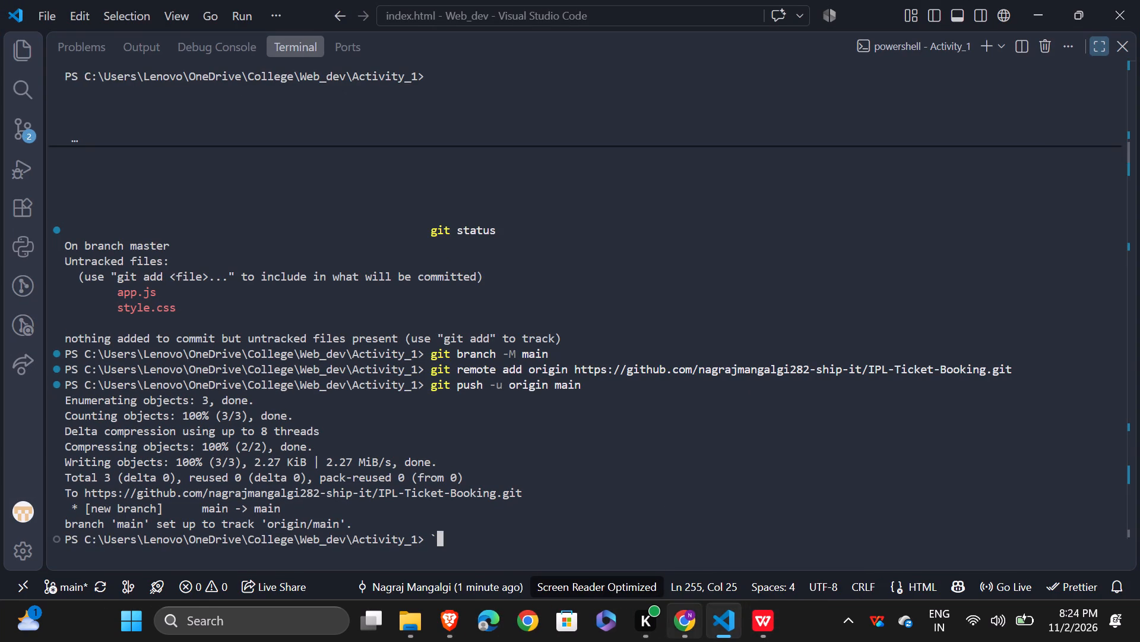
click(691, 619)
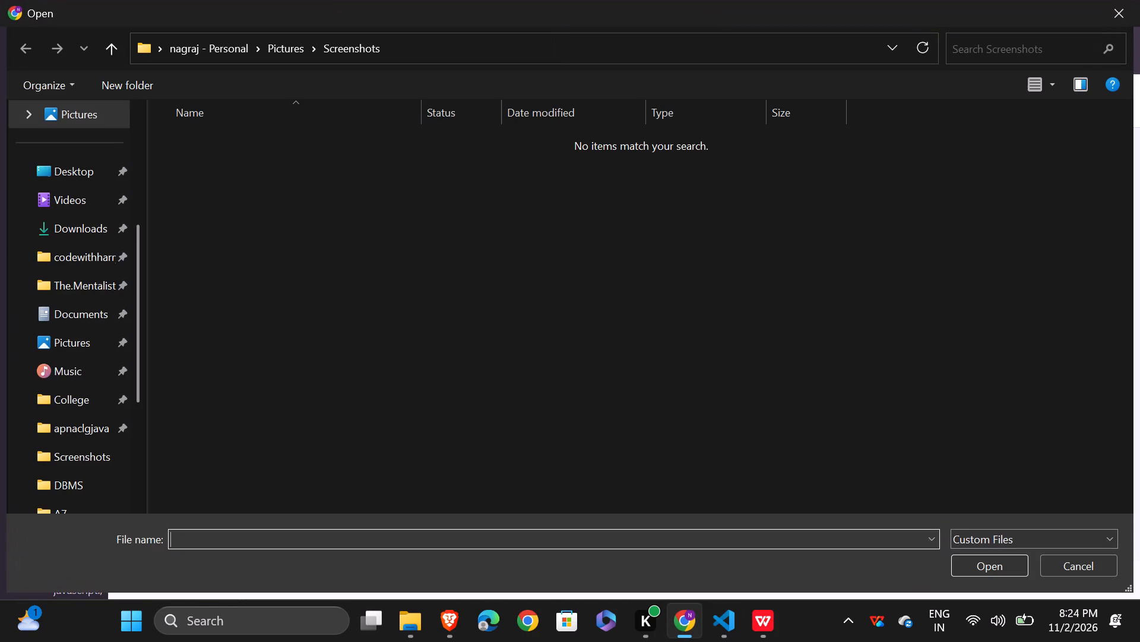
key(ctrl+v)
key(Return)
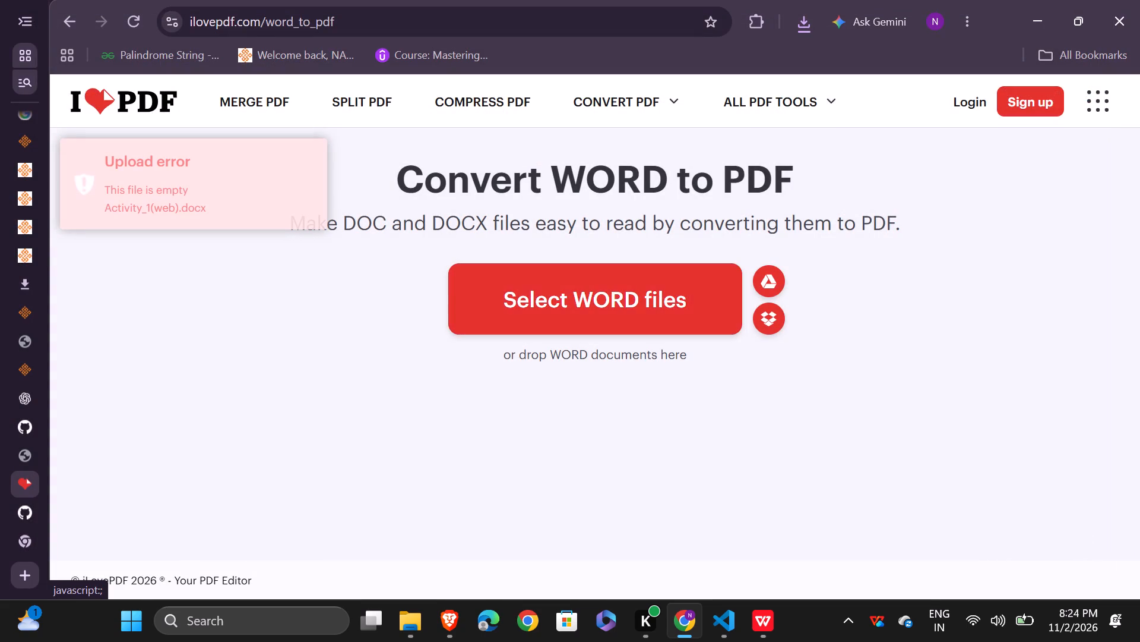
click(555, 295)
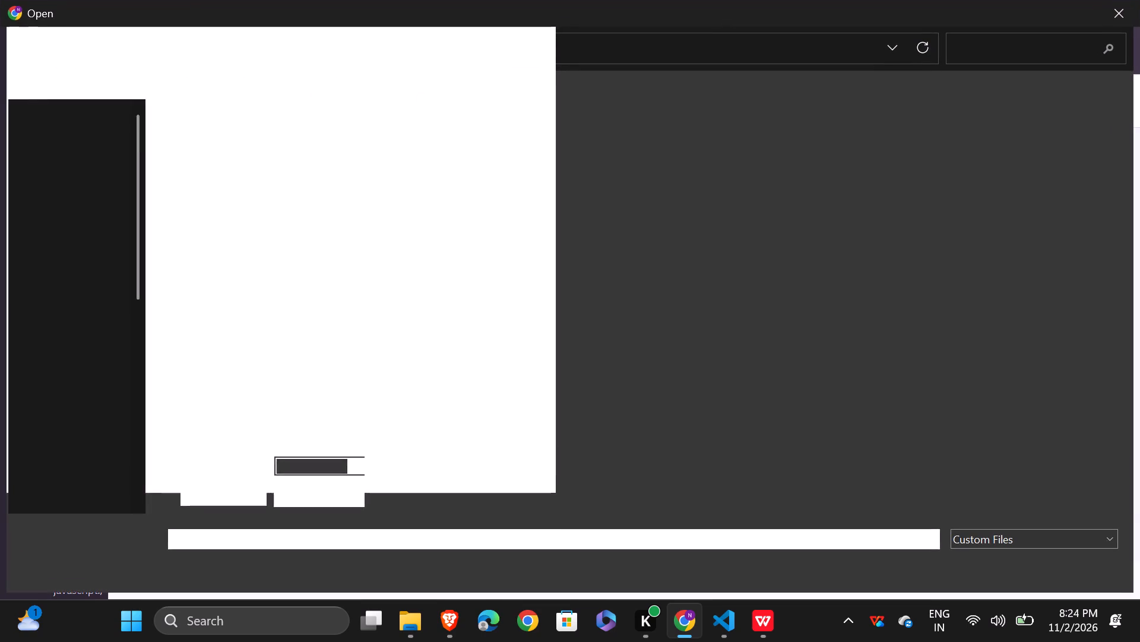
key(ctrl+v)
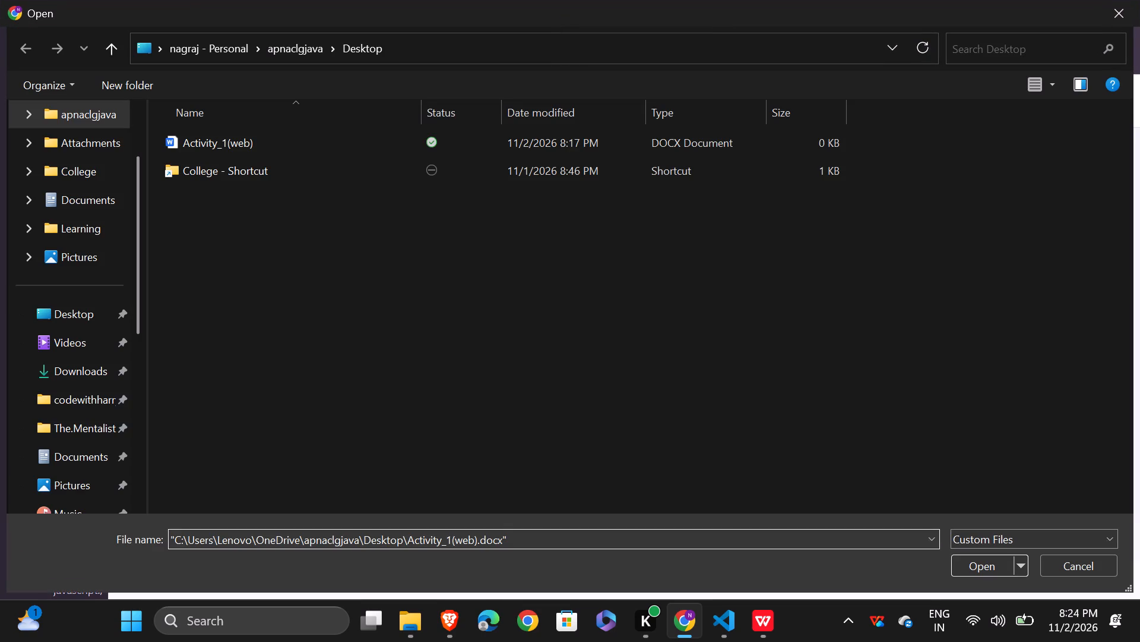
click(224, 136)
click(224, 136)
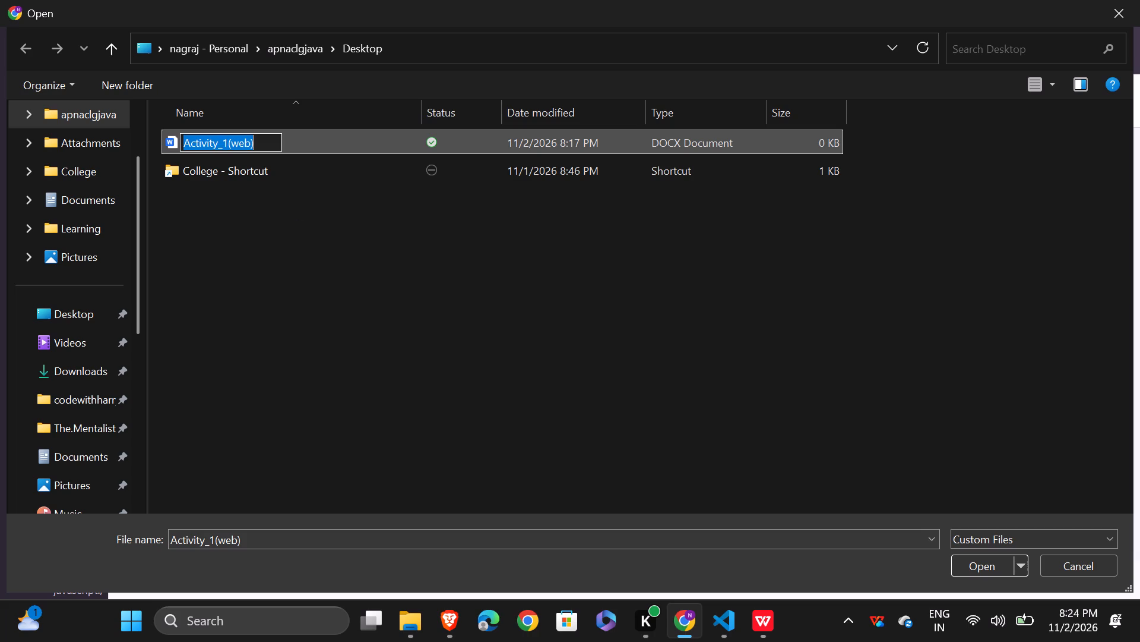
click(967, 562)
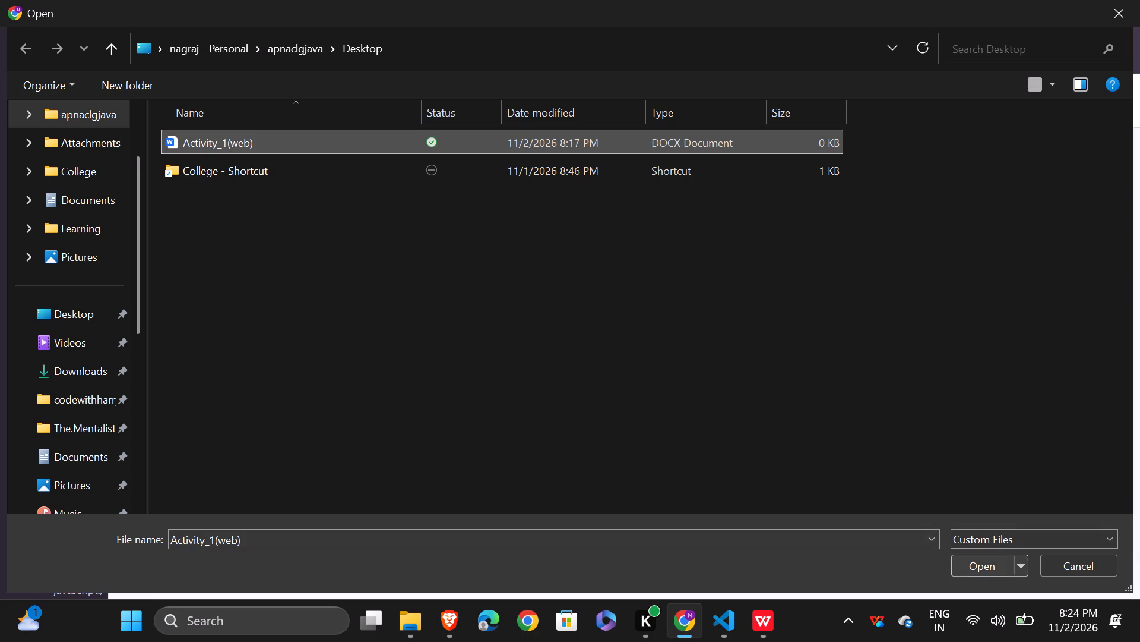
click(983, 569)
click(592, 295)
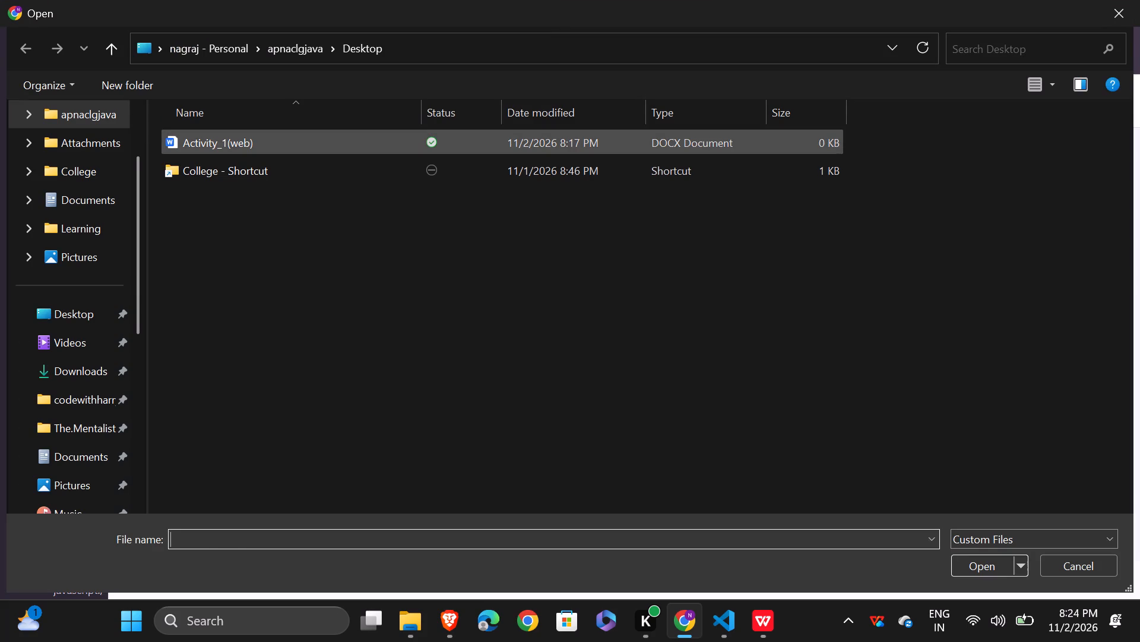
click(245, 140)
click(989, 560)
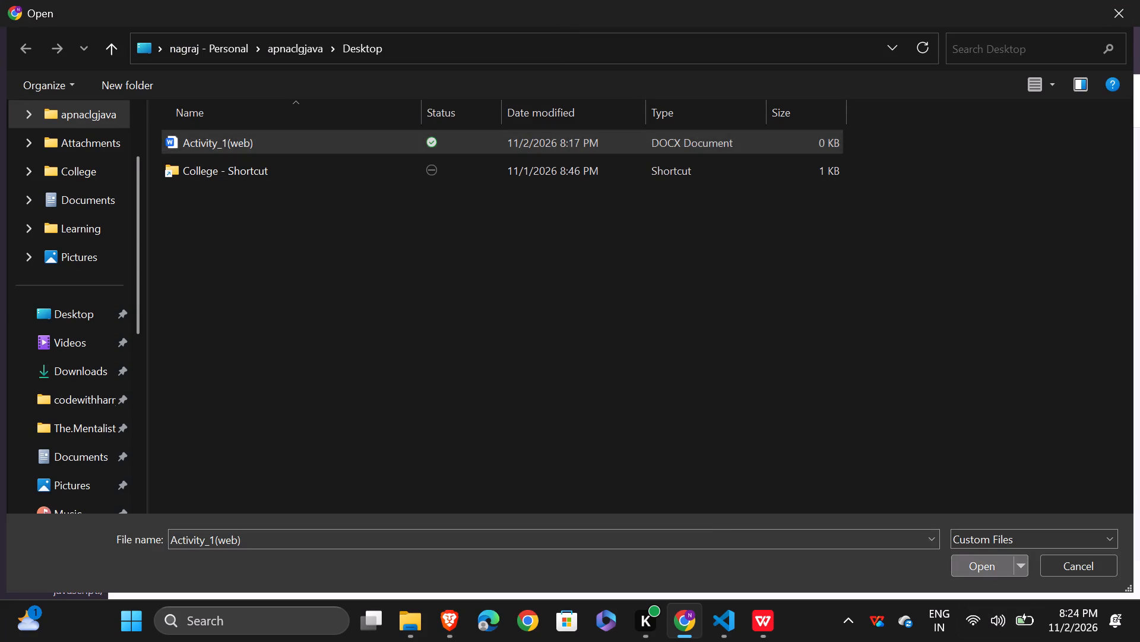
Switch to Activity_1(web).docx in WPS Office and delete the blank second page and trailing empty lines below the GitHub link.
key(super+d)
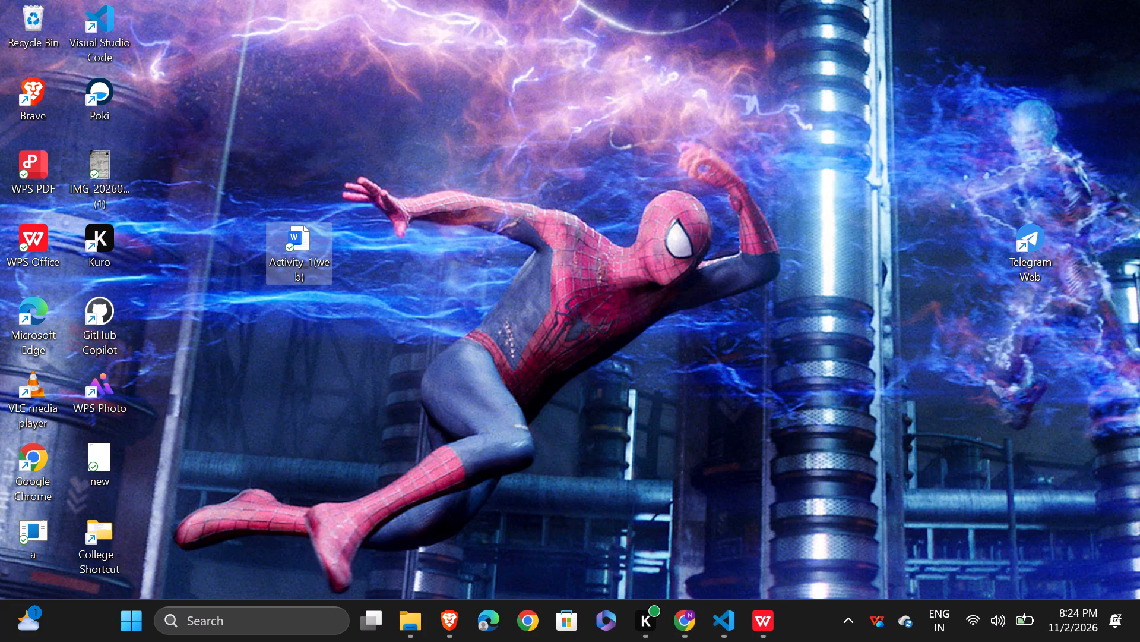
click(777, 625)
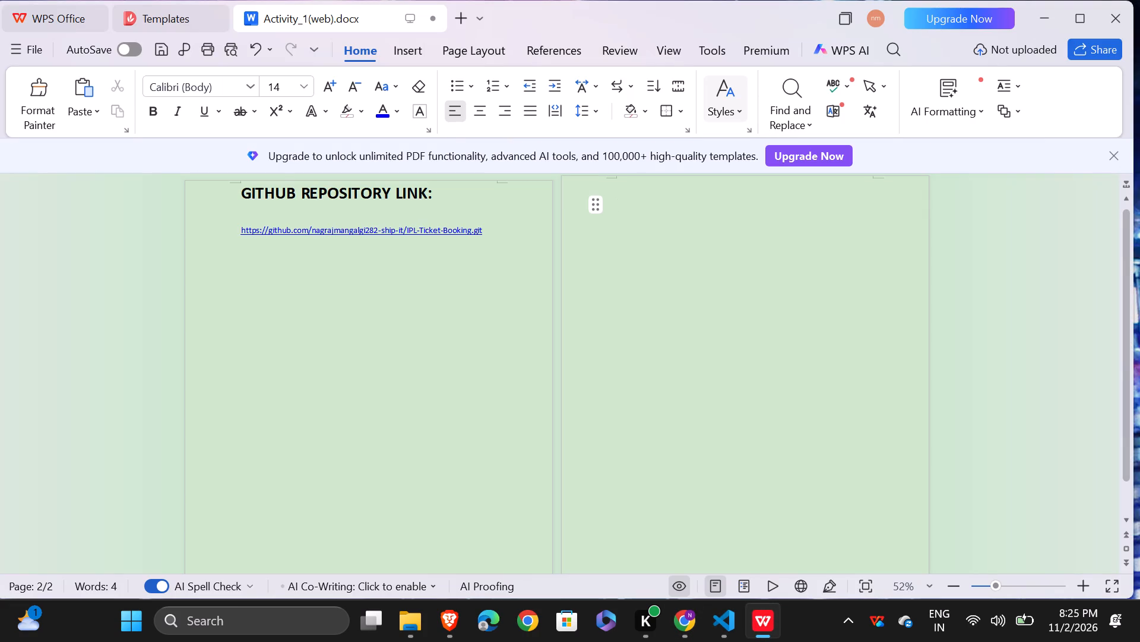
key(BackSpace)
key(BackSpace)
key(BackSpace)
key(BackSpace)
key(BackSpace)
key(BackSpace)
key(BackSpace)
key(BackSpace)
key(BackSpace)
key(BackSpace)
key(BackSpace)
key(BackSpace)
key(BackSpace)
key(BackSpace)
key(BackSpace)
key(BackSpace)
key(BackSpace)
key(BackSpace)
key(BackSpace)
key(BackSpace)
key(BackSpace)
key(BackSpace)
key(BackSpace)
key(BackSpace)
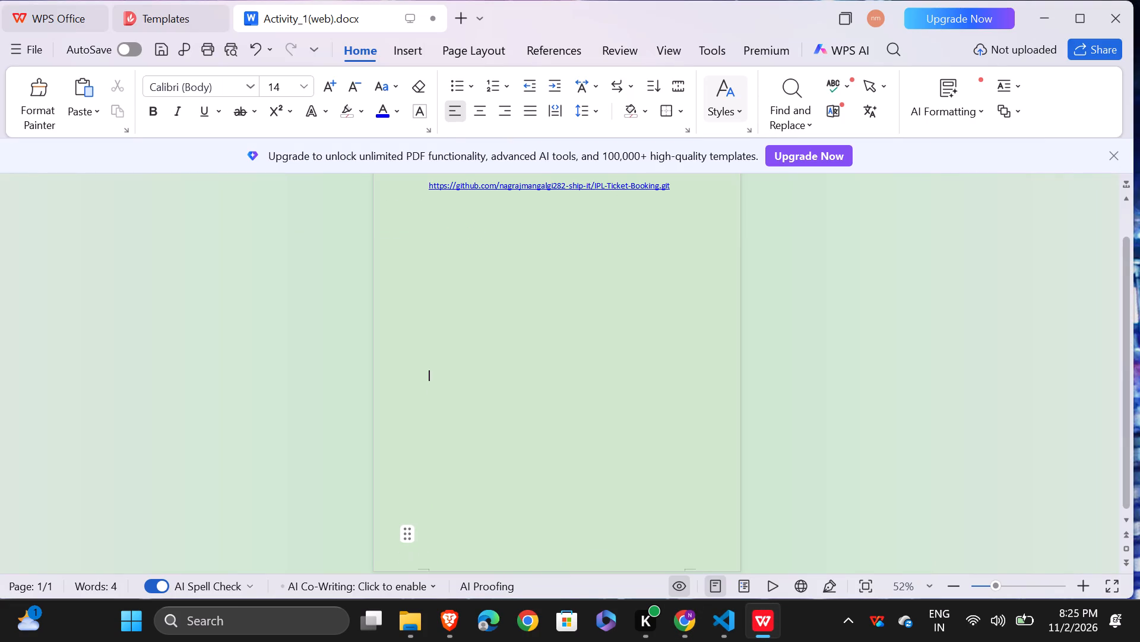
Save Activity_1(web).docx and close the WPS Office window.
key(ctrl+s)
key(ctrl+s)
key(ctrl+s)
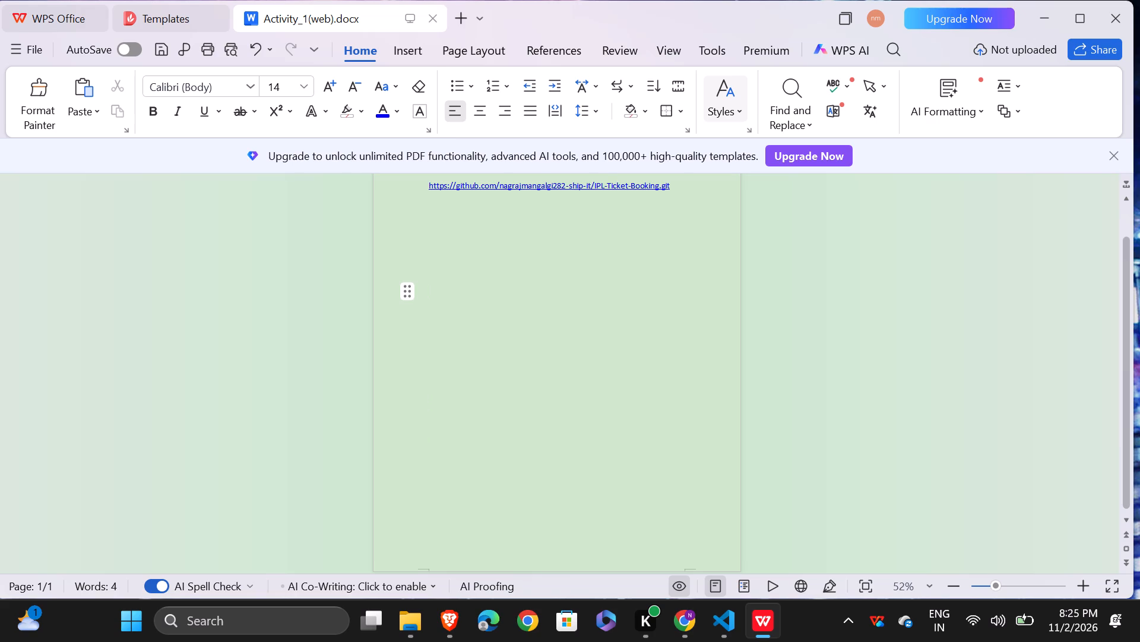
key(ctrl+s)
click(32, 53)
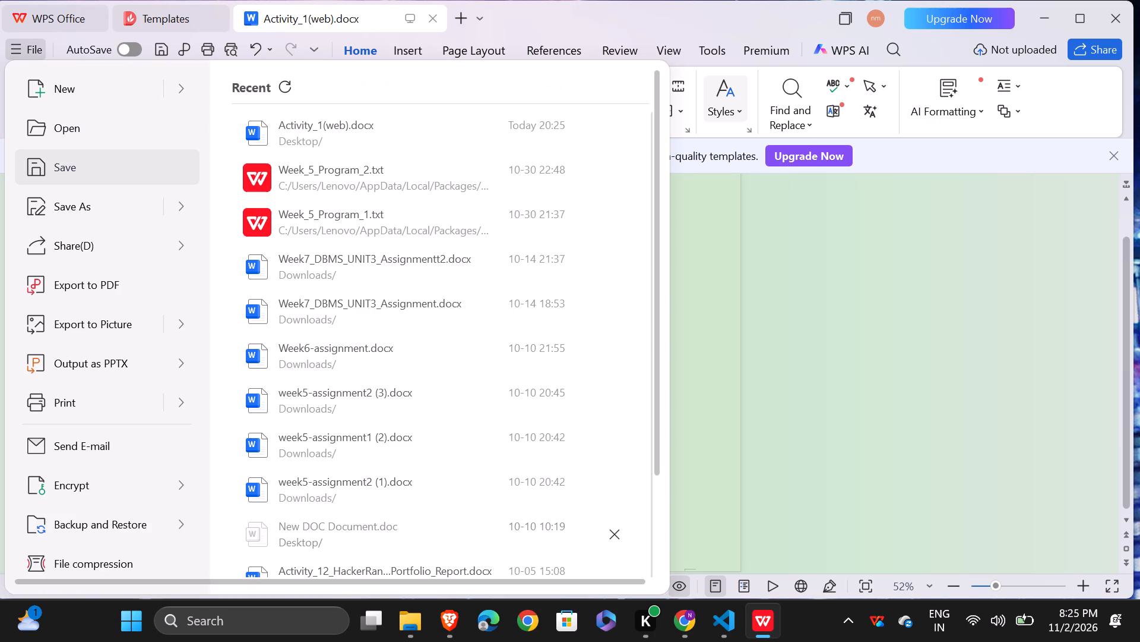
click(67, 173)
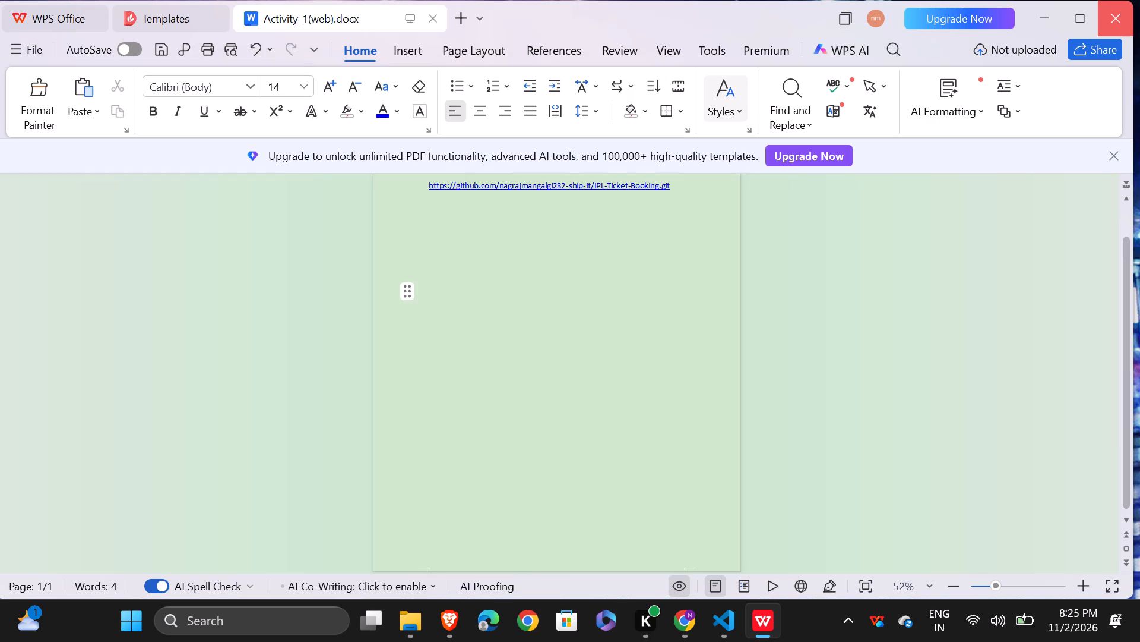
click(1099, 21)
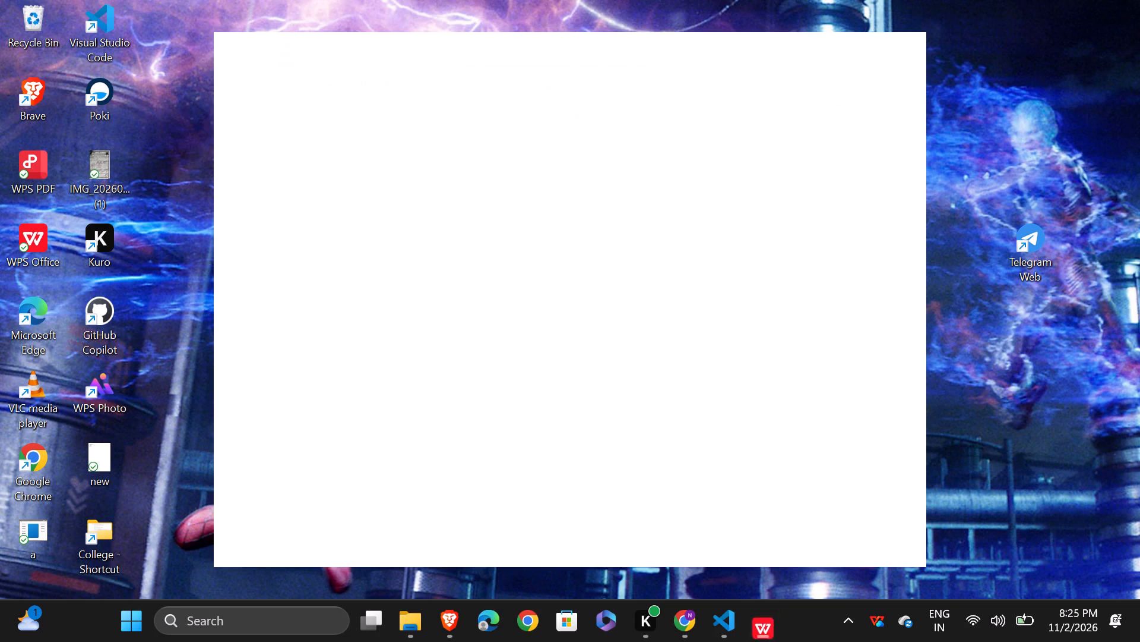
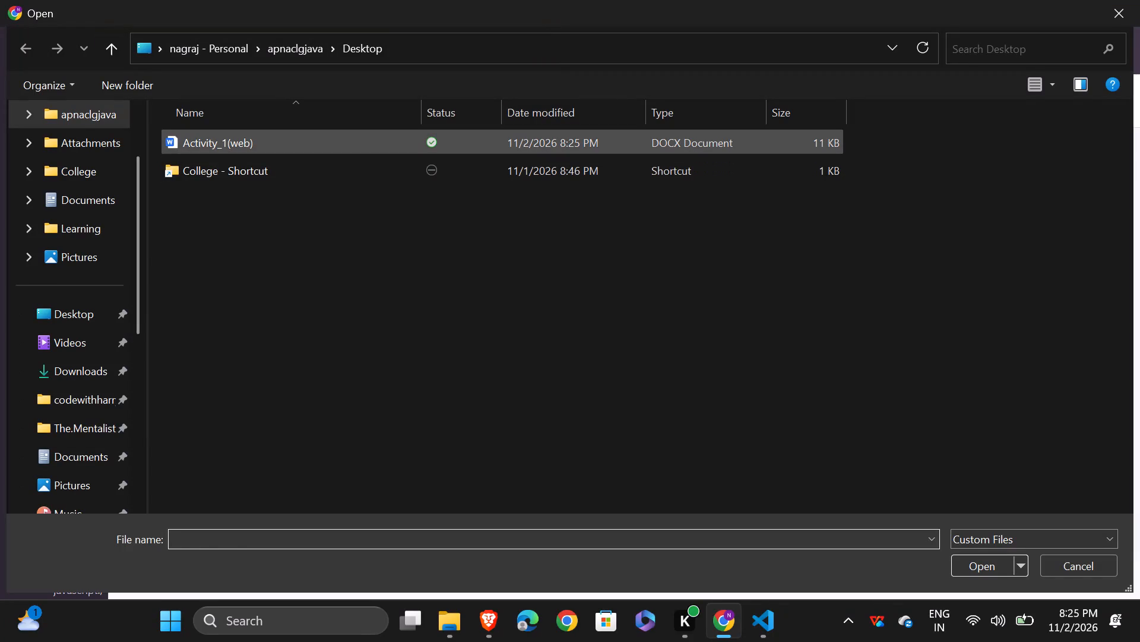
Convert Activity_1(web).docx from the Desktop folder to PDF and download the converted file.
click(242, 148)
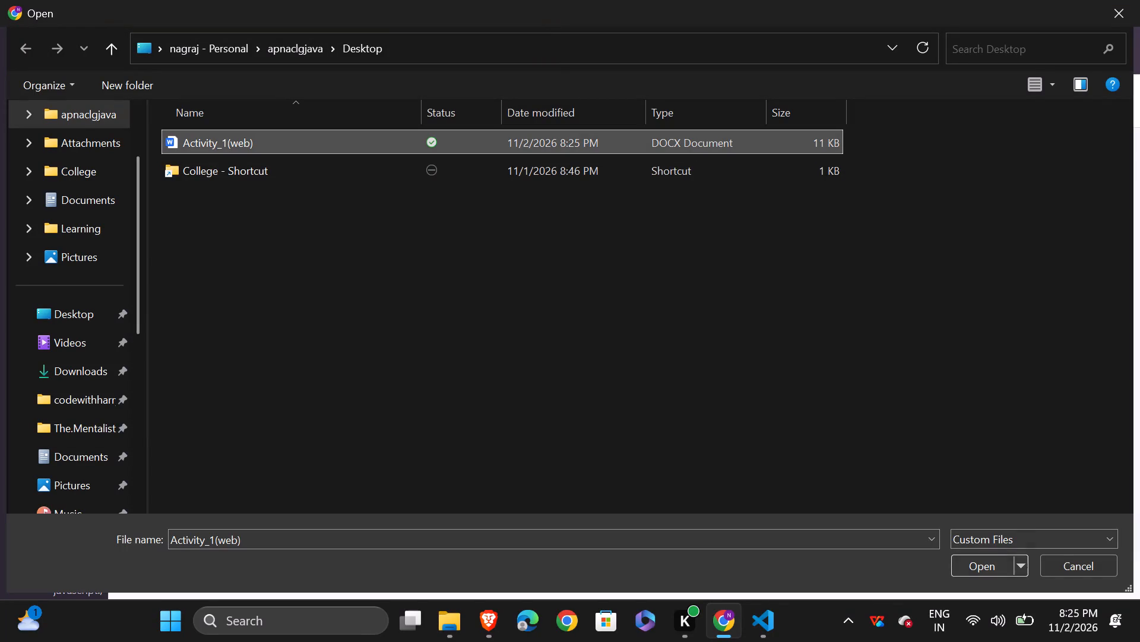
click(971, 569)
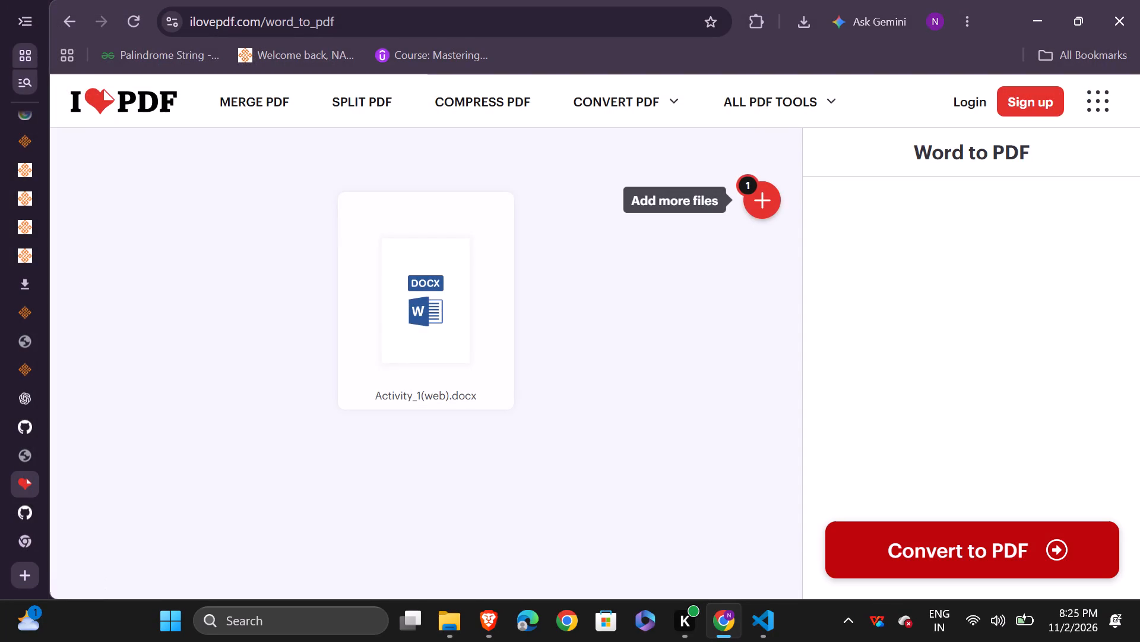
click(914, 556)
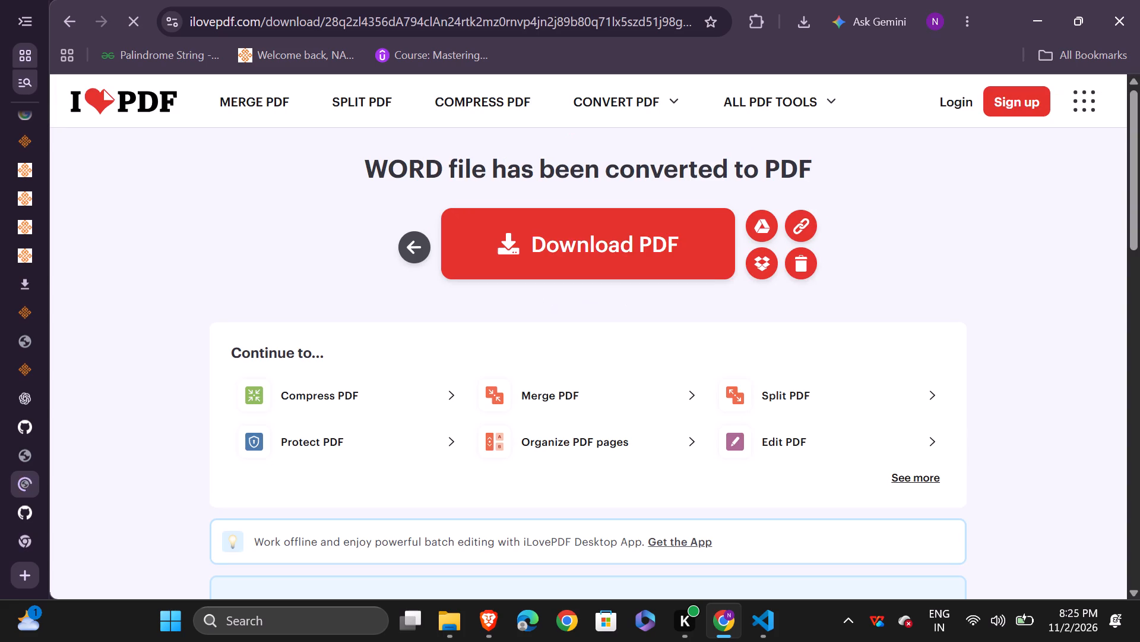
click(587, 261)
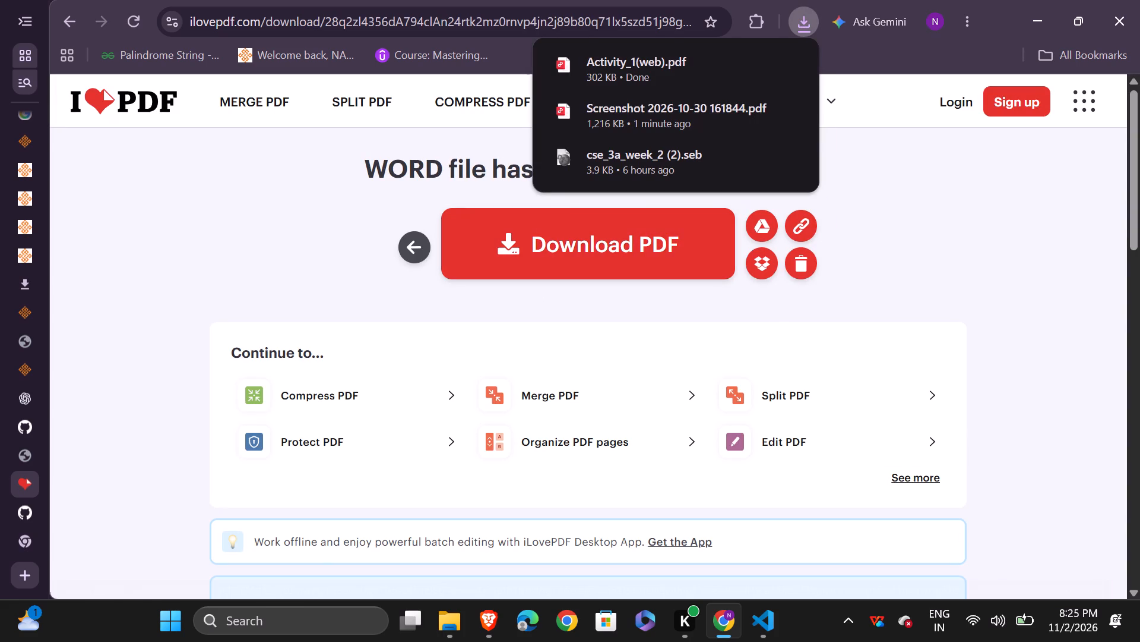
click(314, 302)
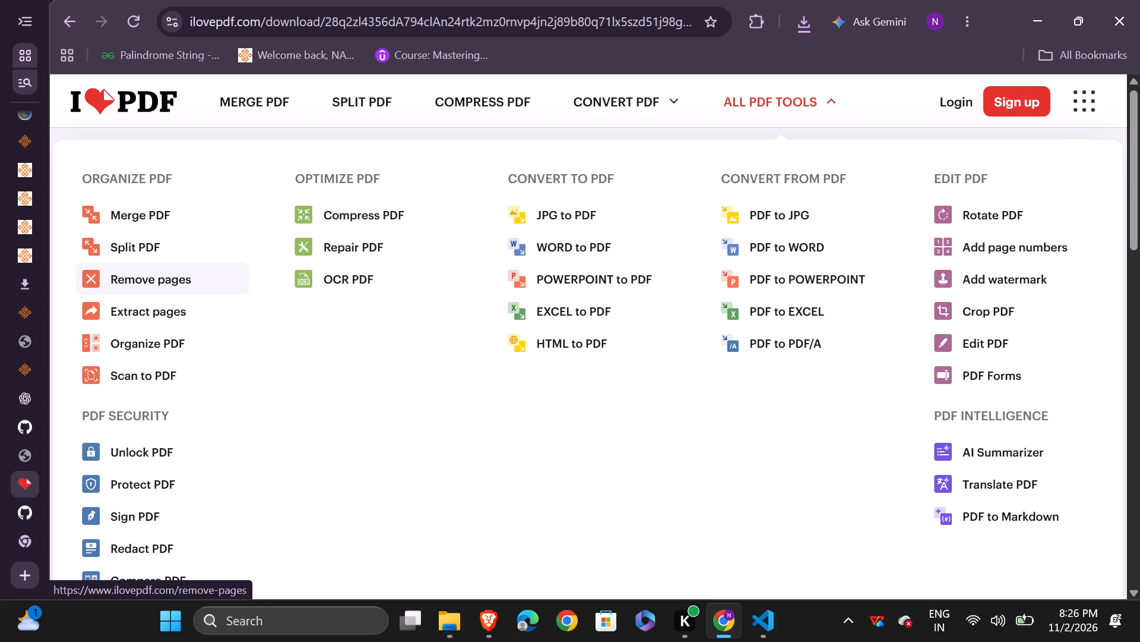
Open iLovePDF's Merge PDF tool and load Activity_1(web).pdf and Screenshot 2026-10-30 161844.pdf from the Downloads folder.
click(154, 221)
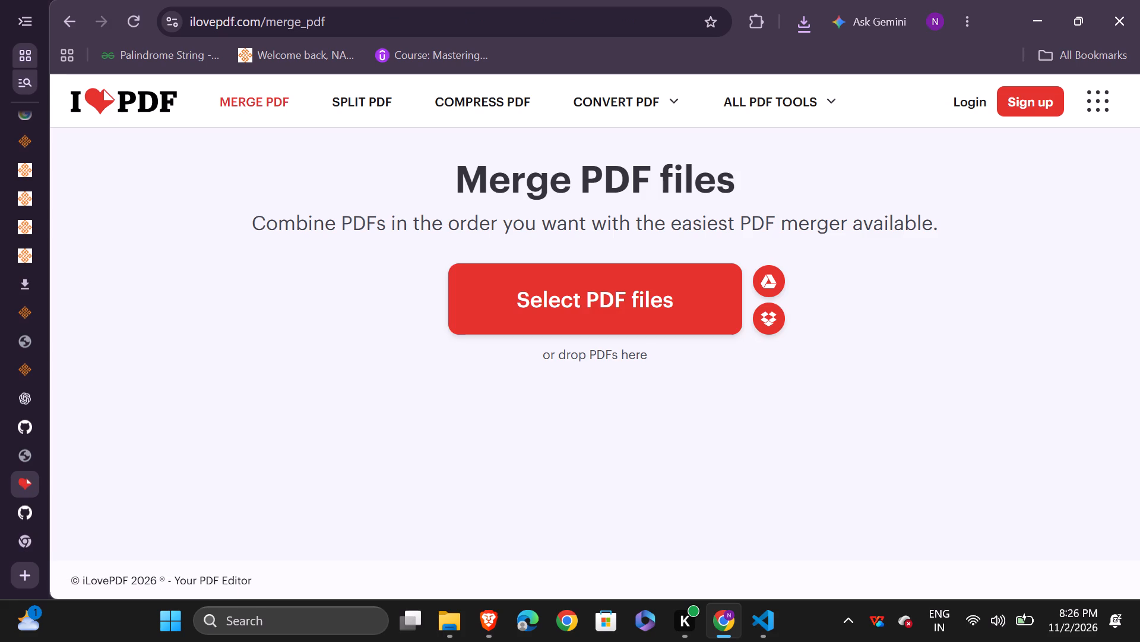
click(579, 307)
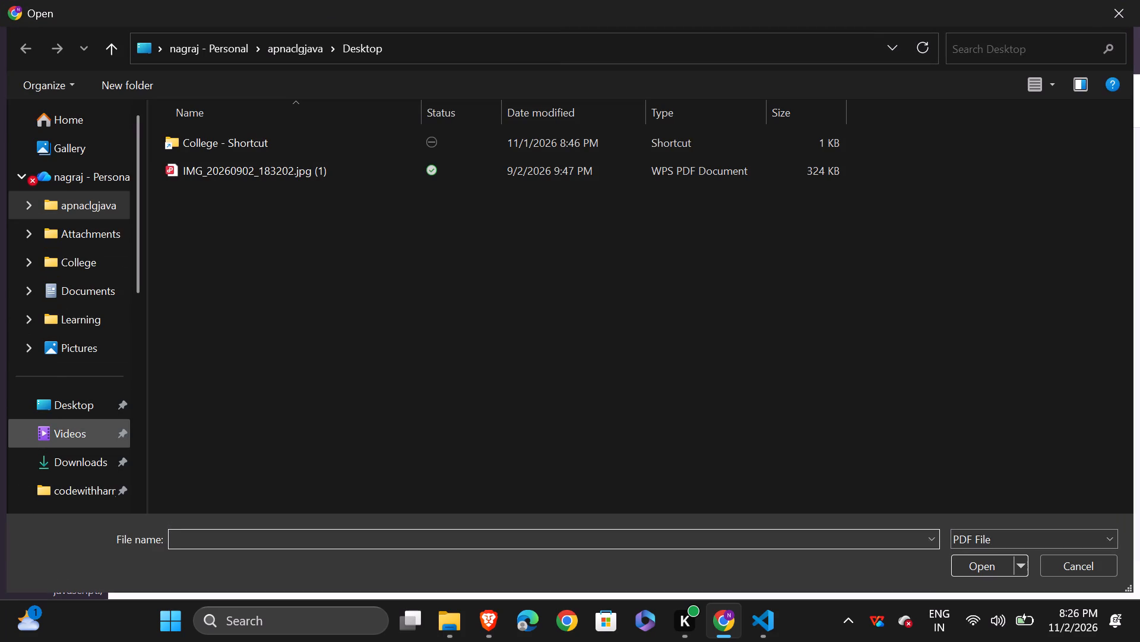
click(86, 452)
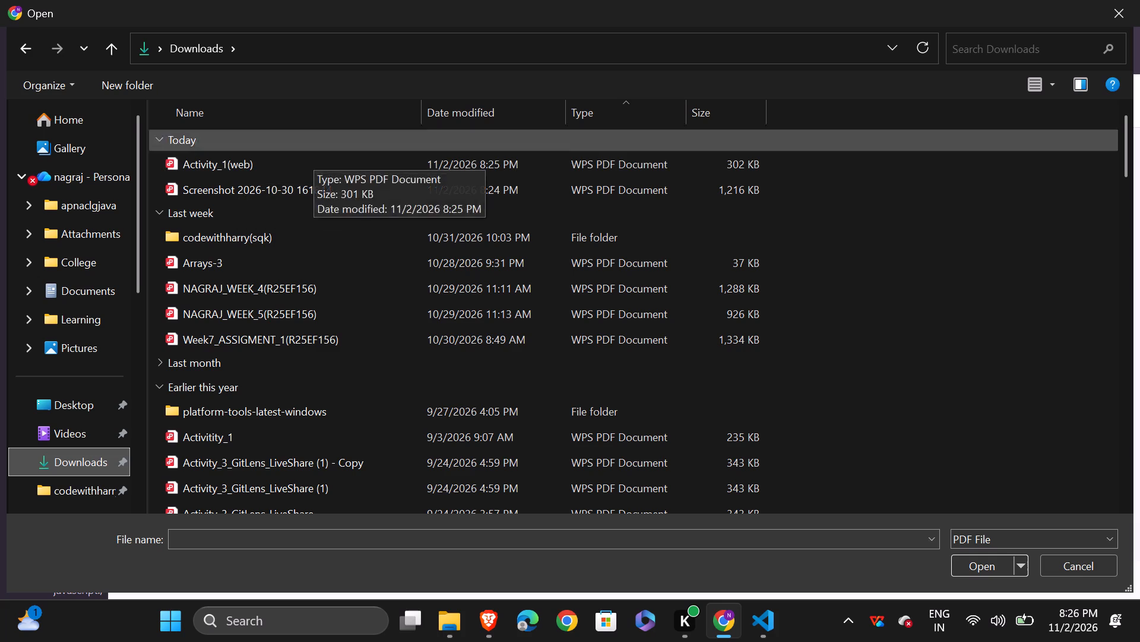
drag(777, 143, 769, 196)
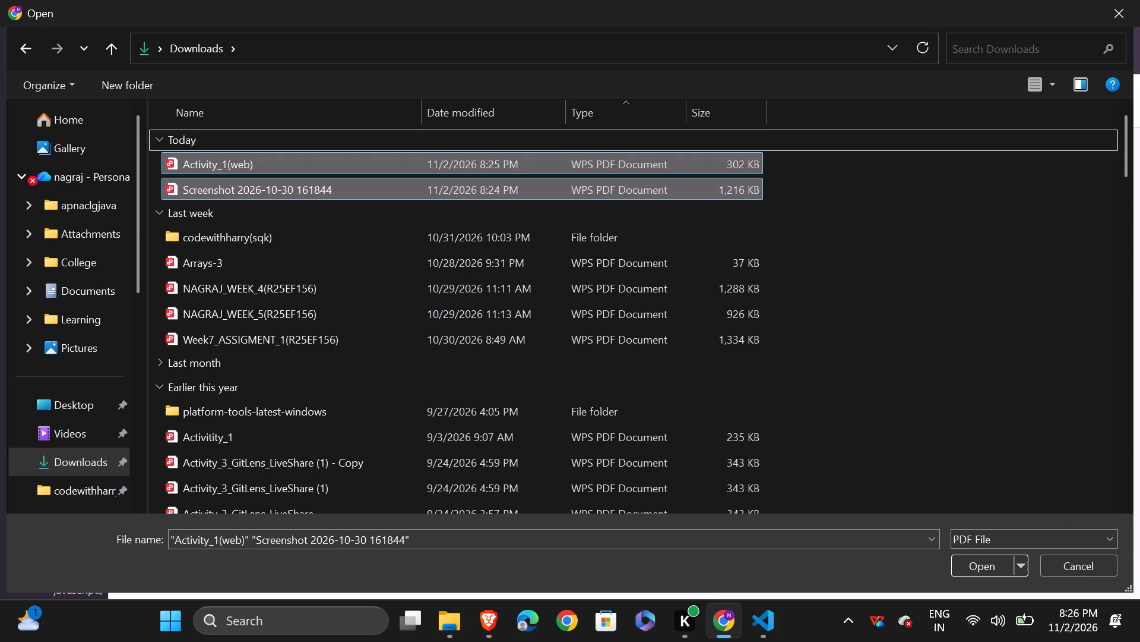
click(769, 196)
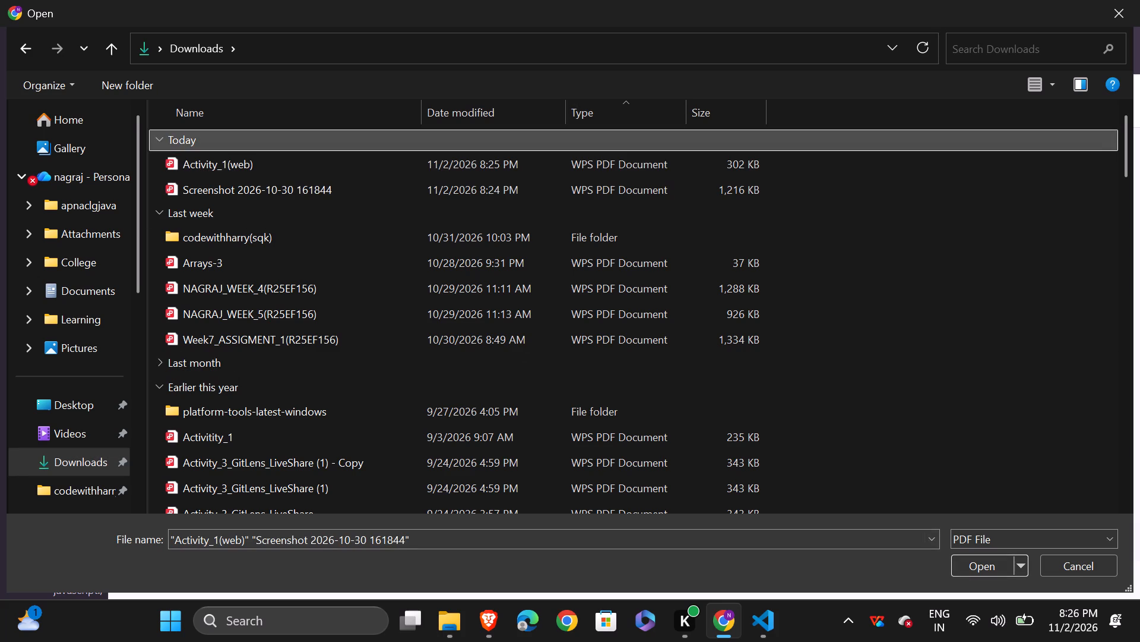
drag(772, 160, 711, 194)
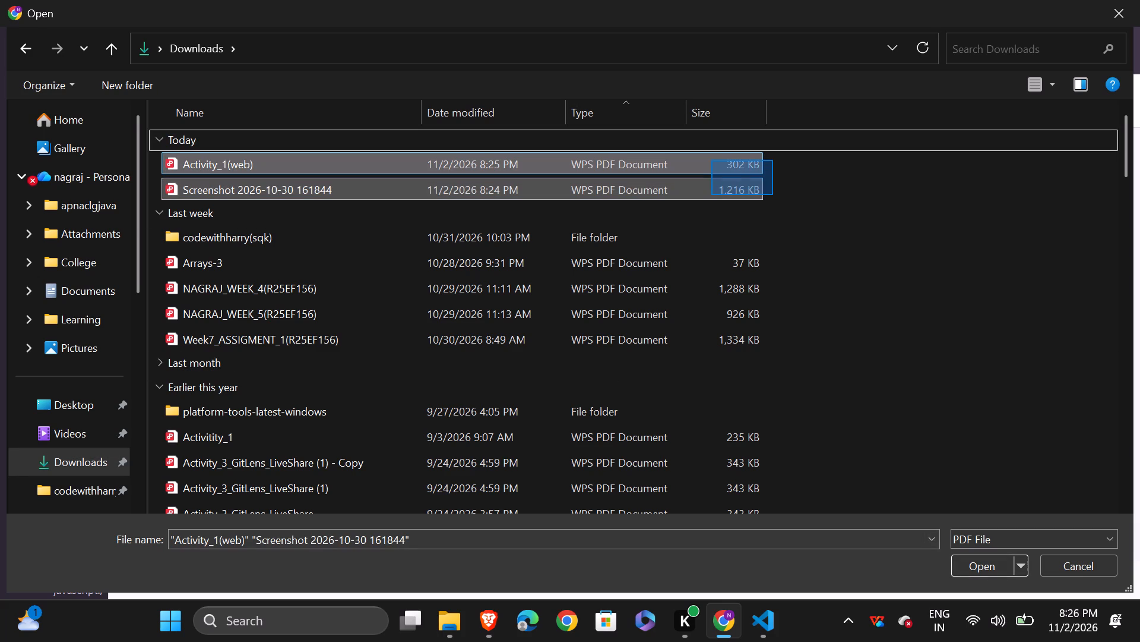
drag(711, 194, 746, 193)
click(973, 556)
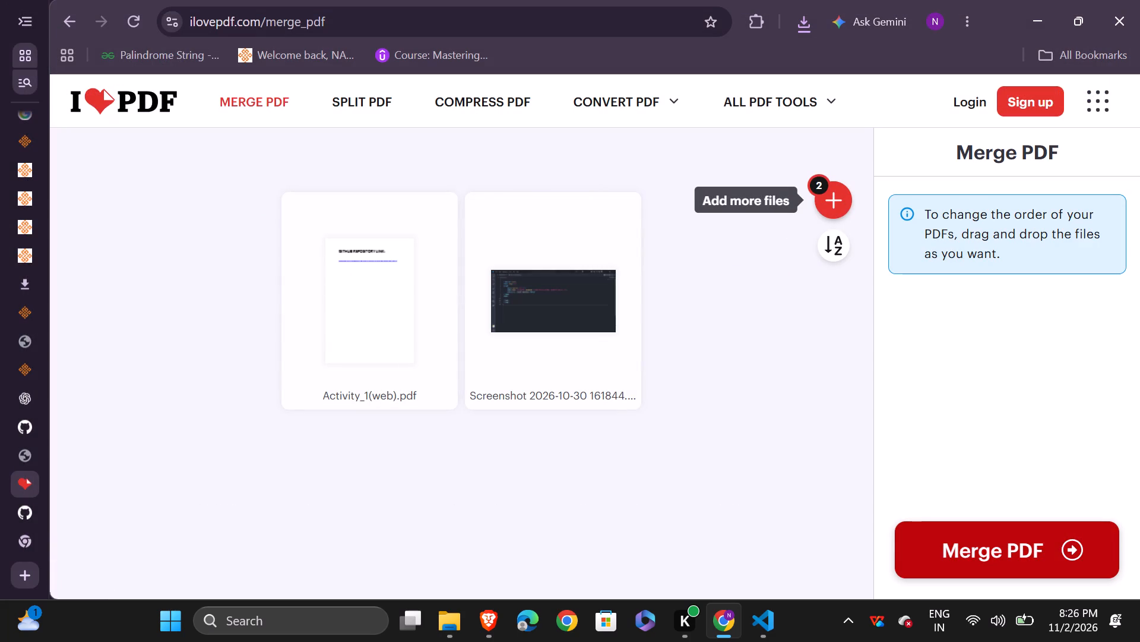
Merge Activity_1(web).pdf with the screenshots PDF and download the merged file.
click(952, 531)
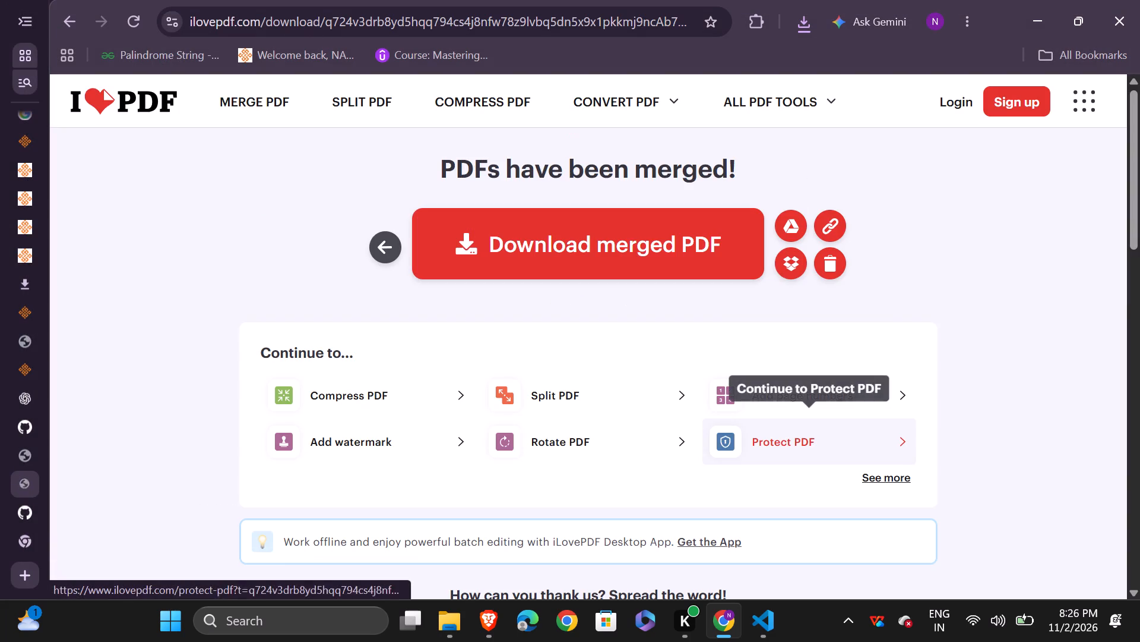
click(599, 276)
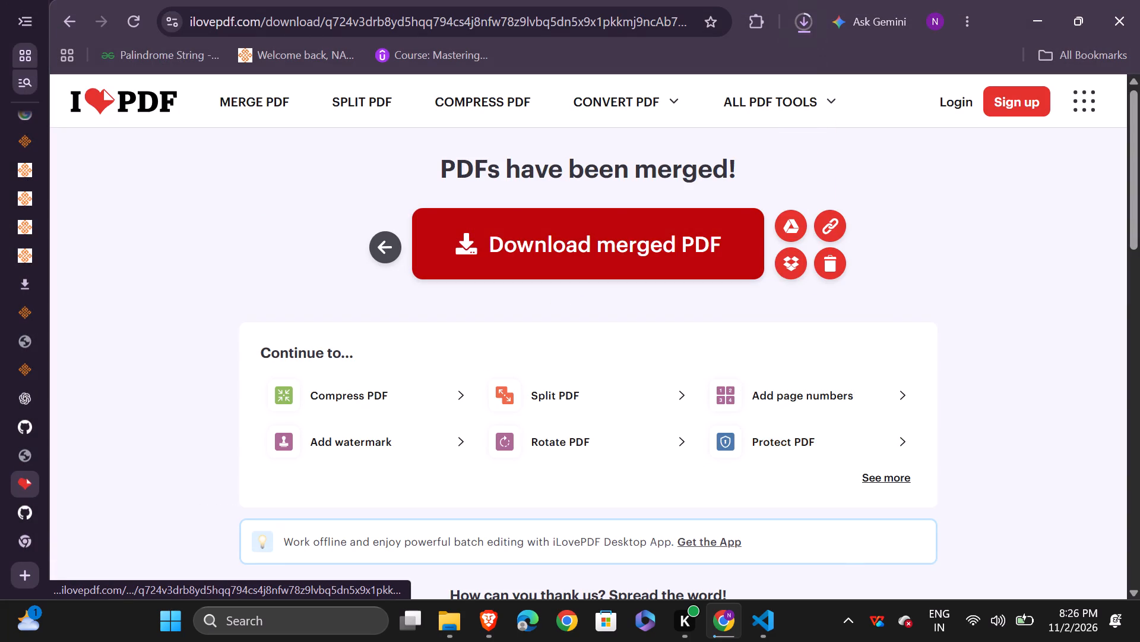
Show the merged PDF in its Downloads folder and rename it Activity_1(web), accepting the alternative name Activity_1(web) (2).
key(ctrl+j)
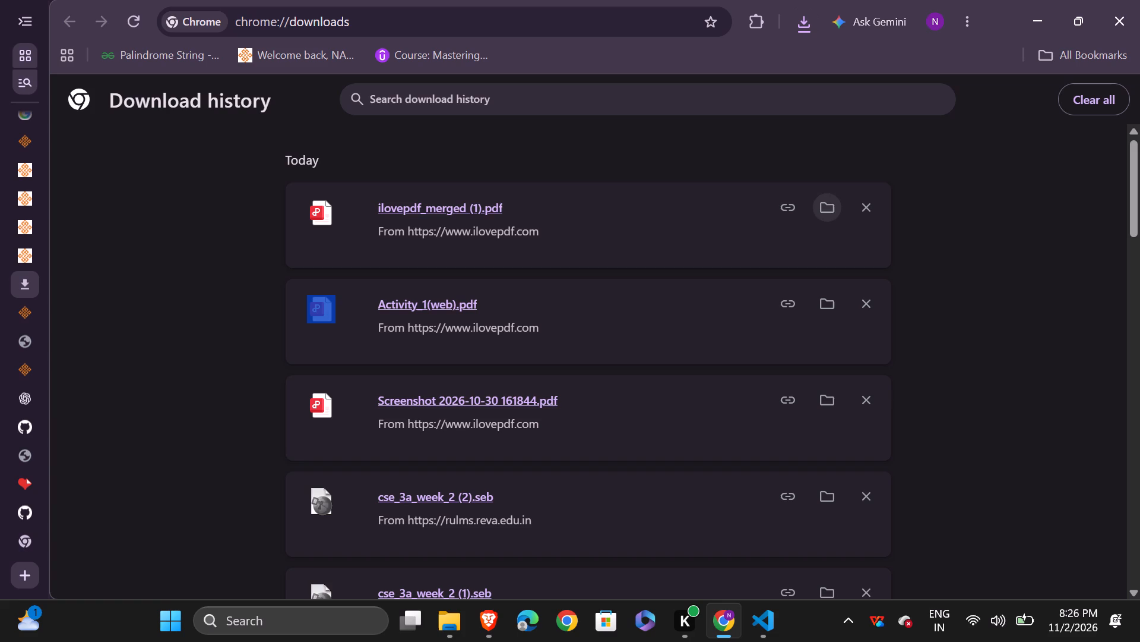
click(822, 212)
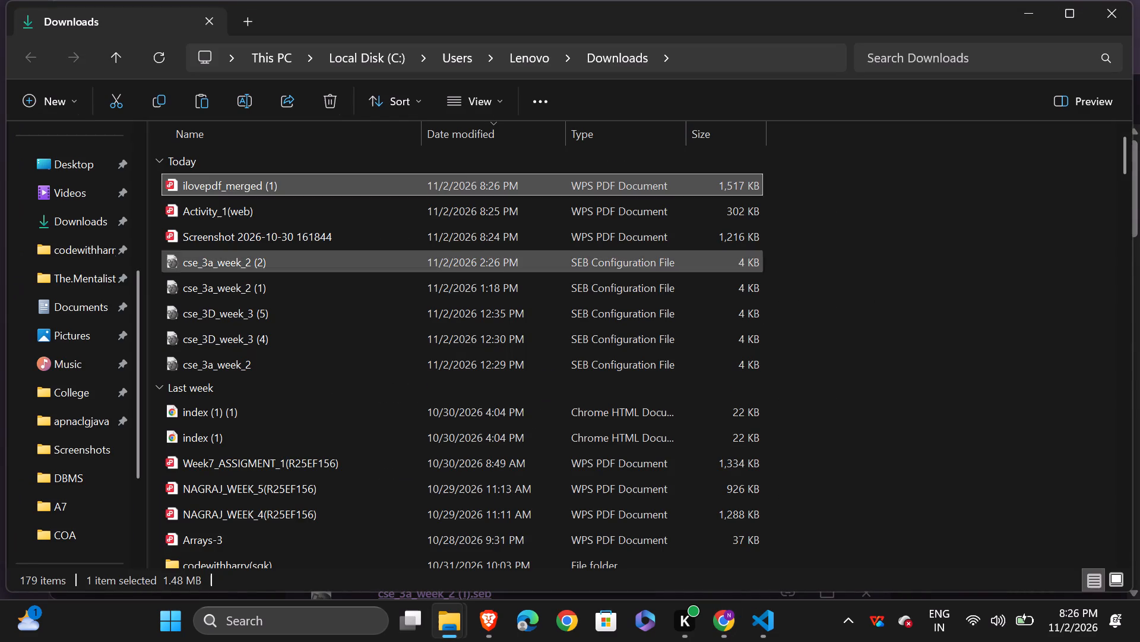
click(232, 103)
key(BackSpace)
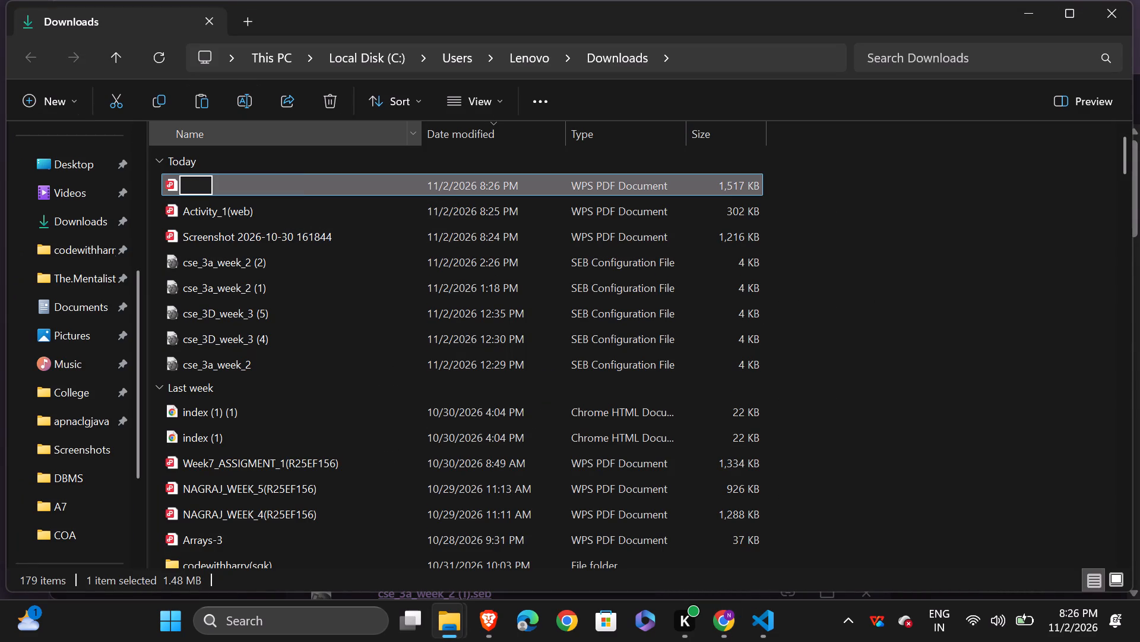
key(a)
text(ctivity)
text(_1)
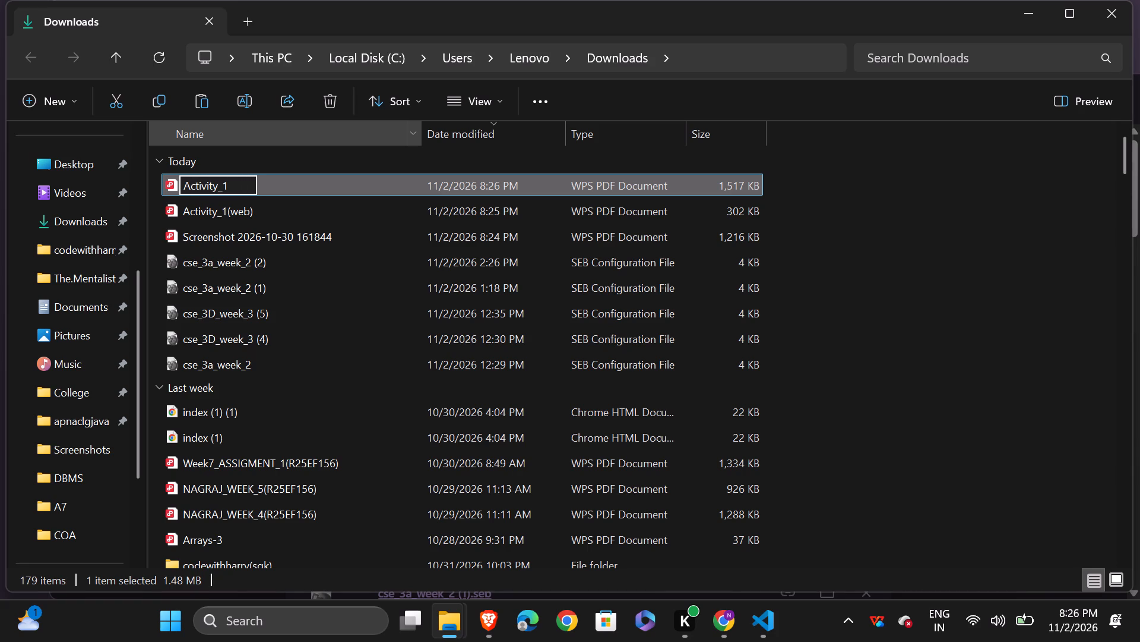
key(shift+parenleft)
text(we)
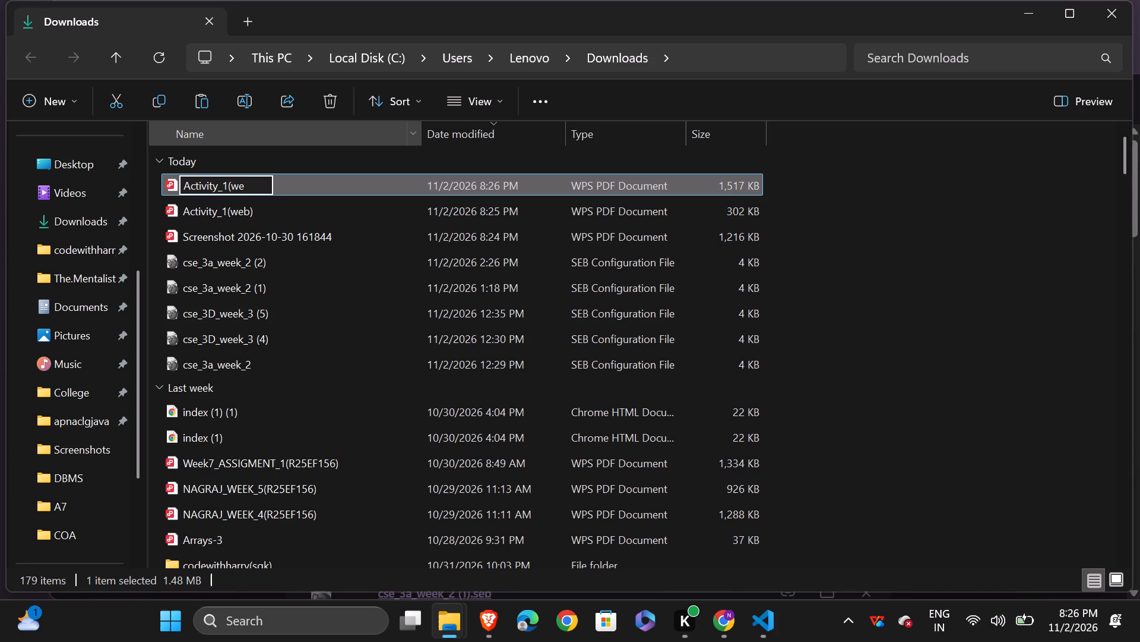
key(b)
key(shift+parenright)
key(Return)
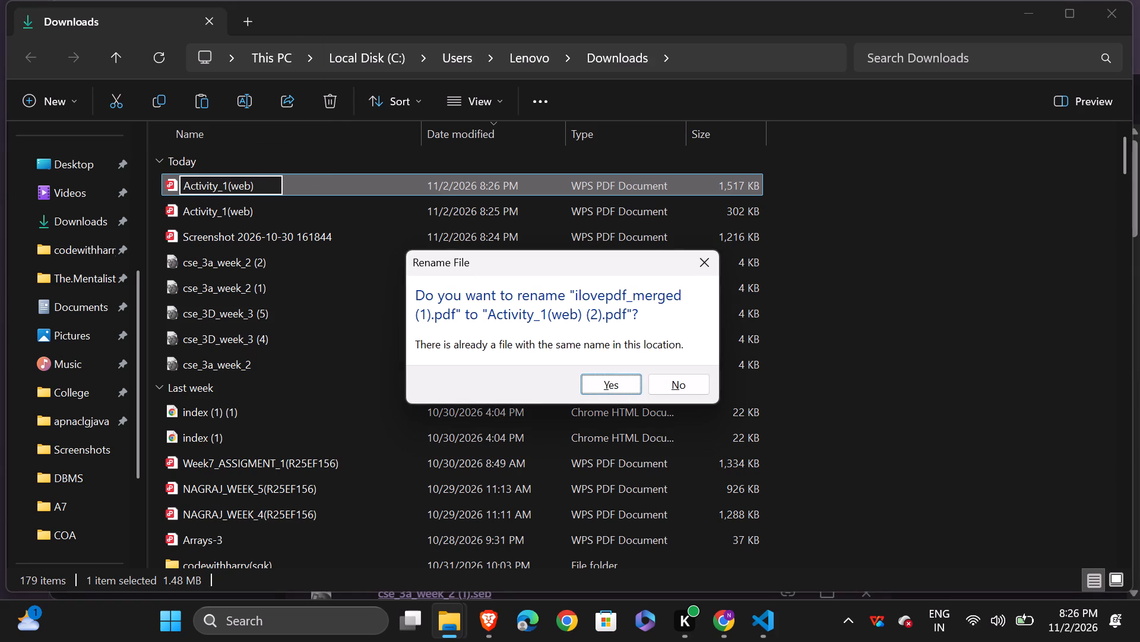
click(604, 389)
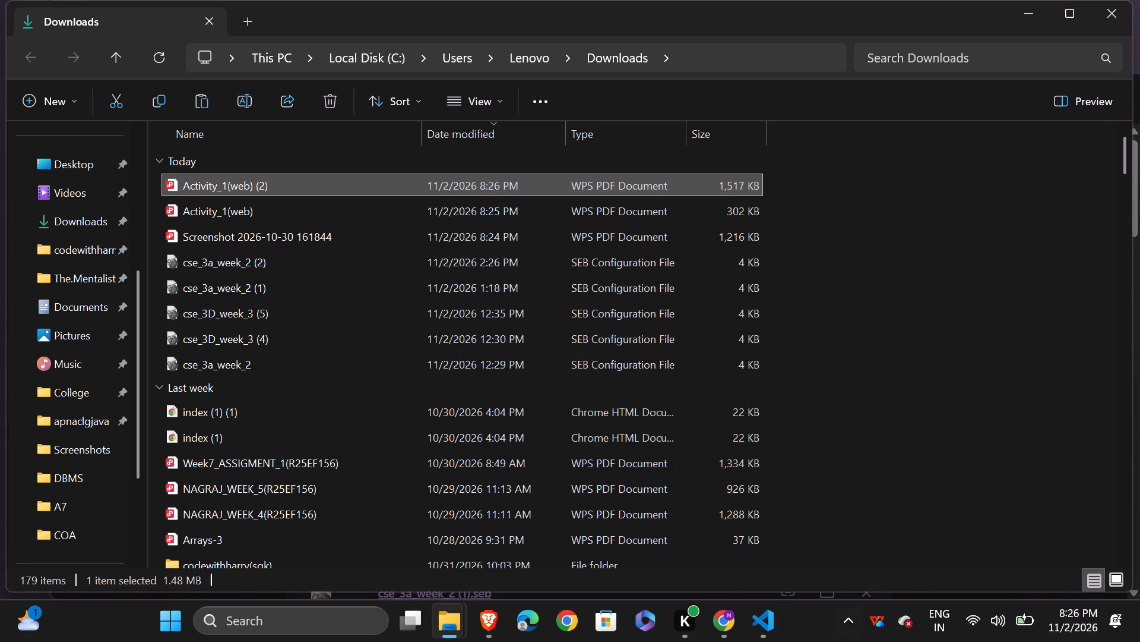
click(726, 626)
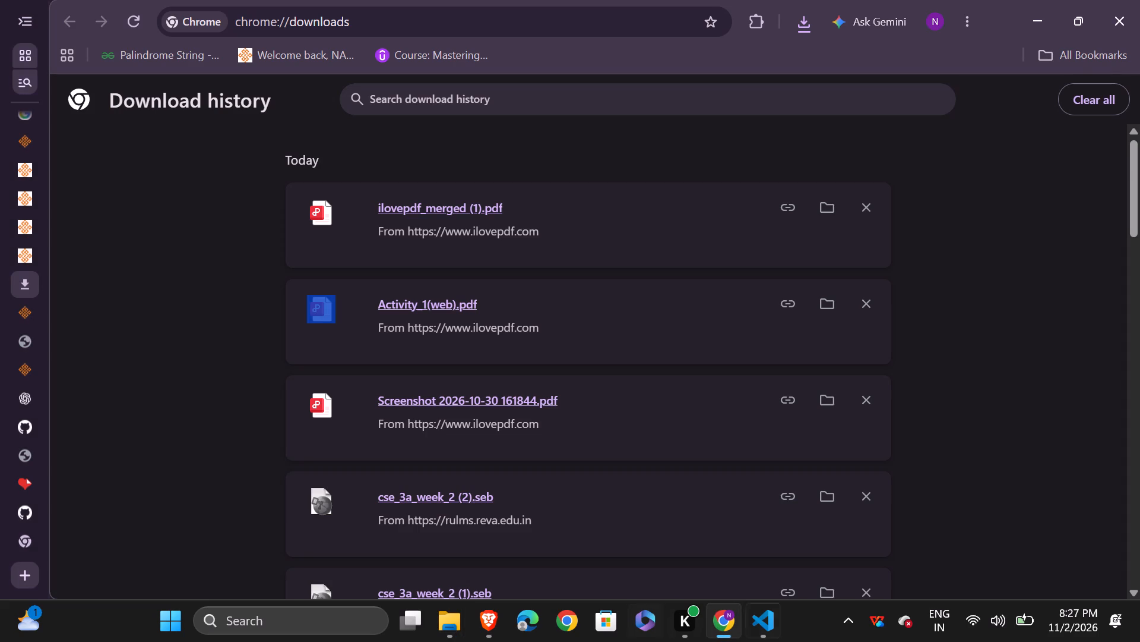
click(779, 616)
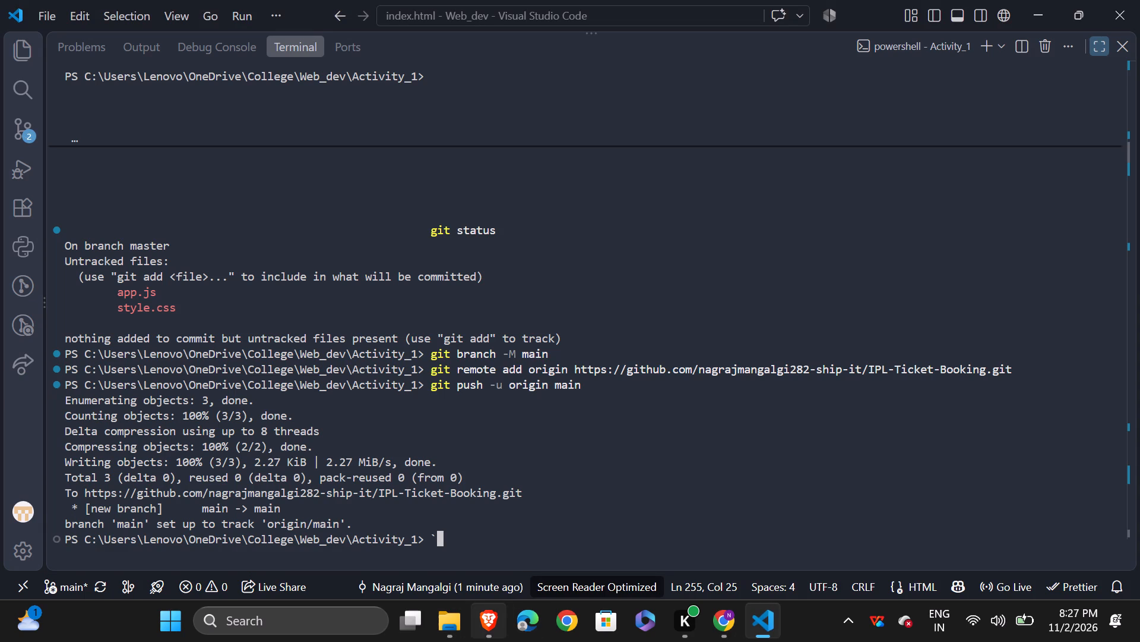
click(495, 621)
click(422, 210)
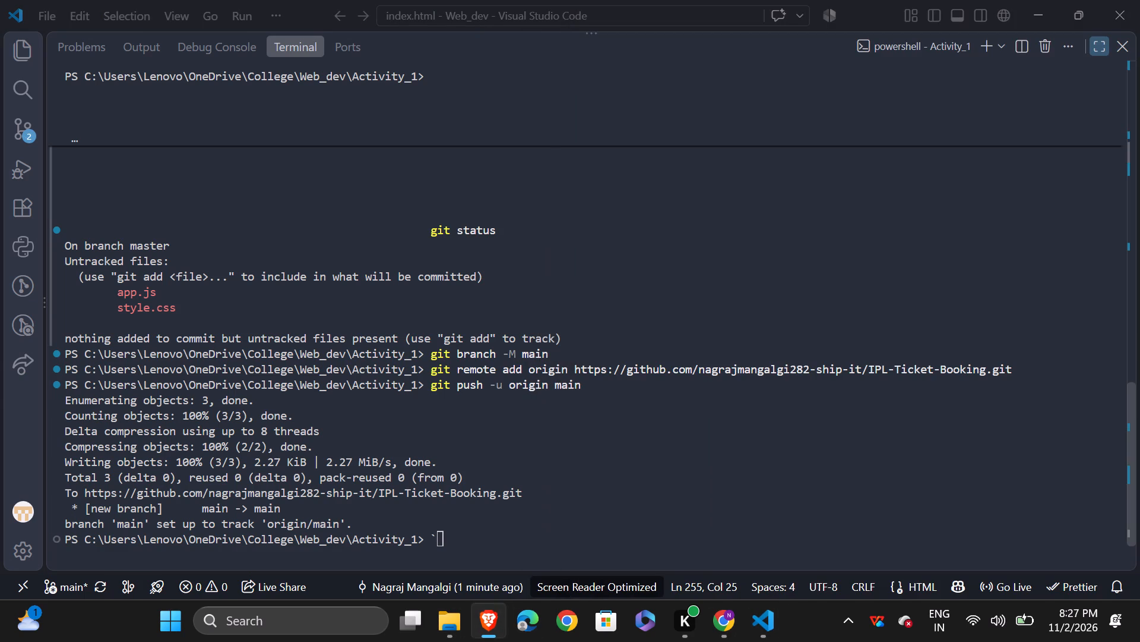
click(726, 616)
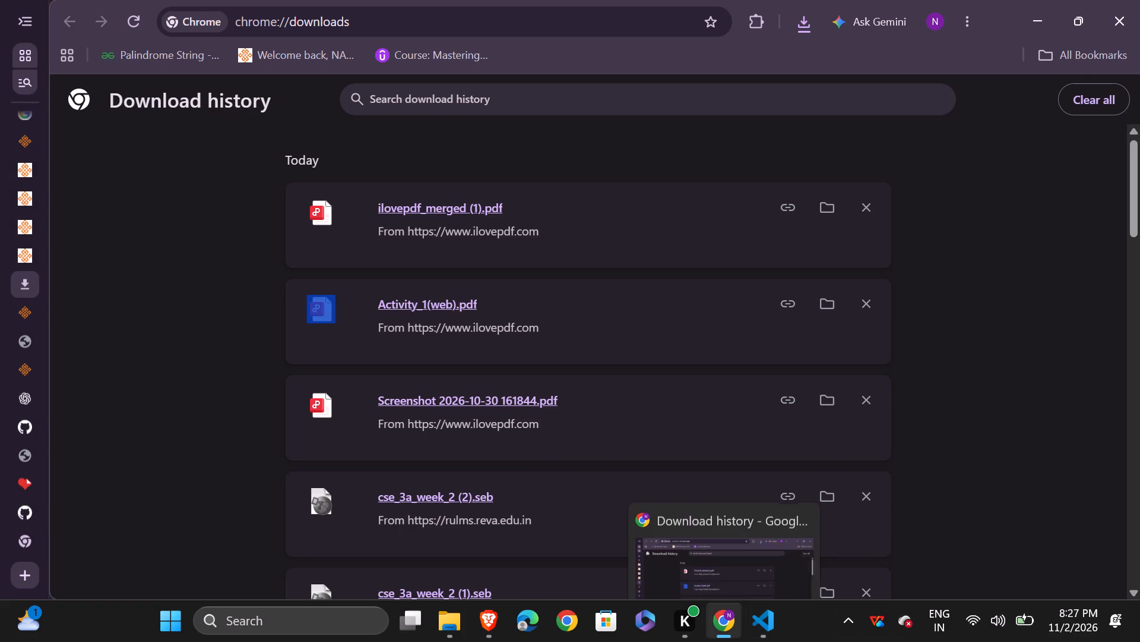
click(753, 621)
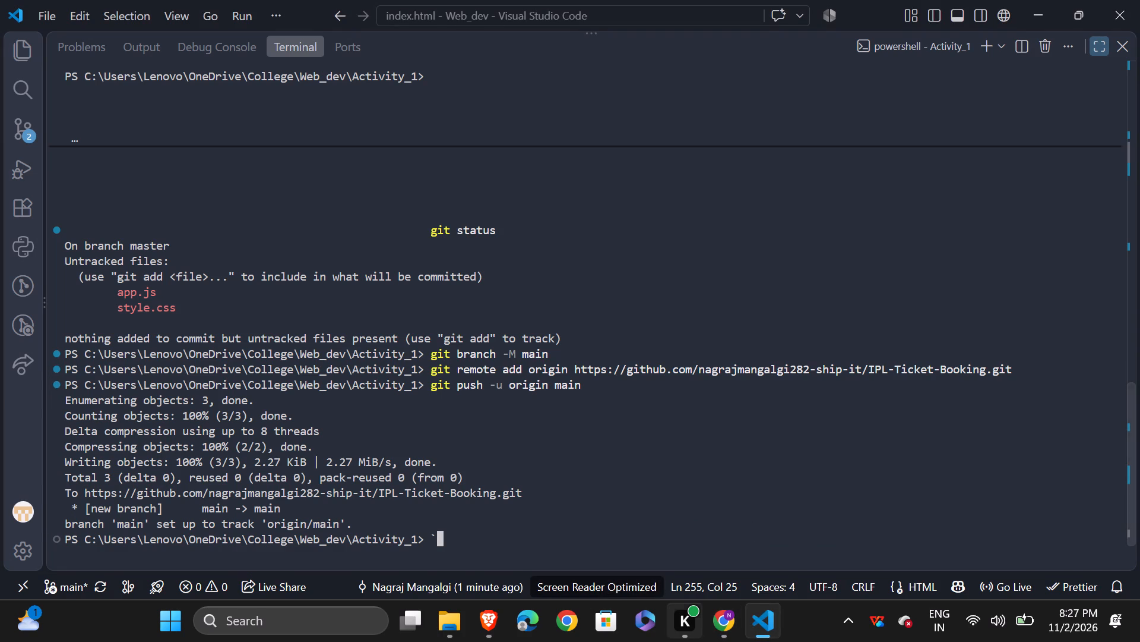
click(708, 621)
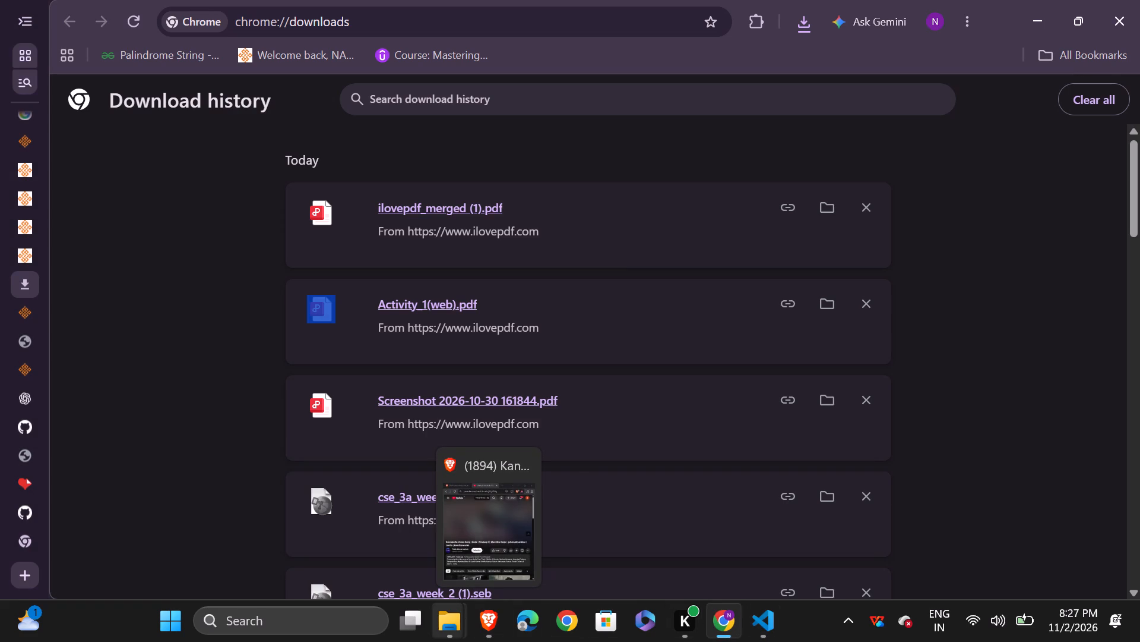
Switch to the Downloads folder, open Activity_1(web) (2).pdf in WPS Office and skim its first pages.
click(451, 630)
click(513, 540)
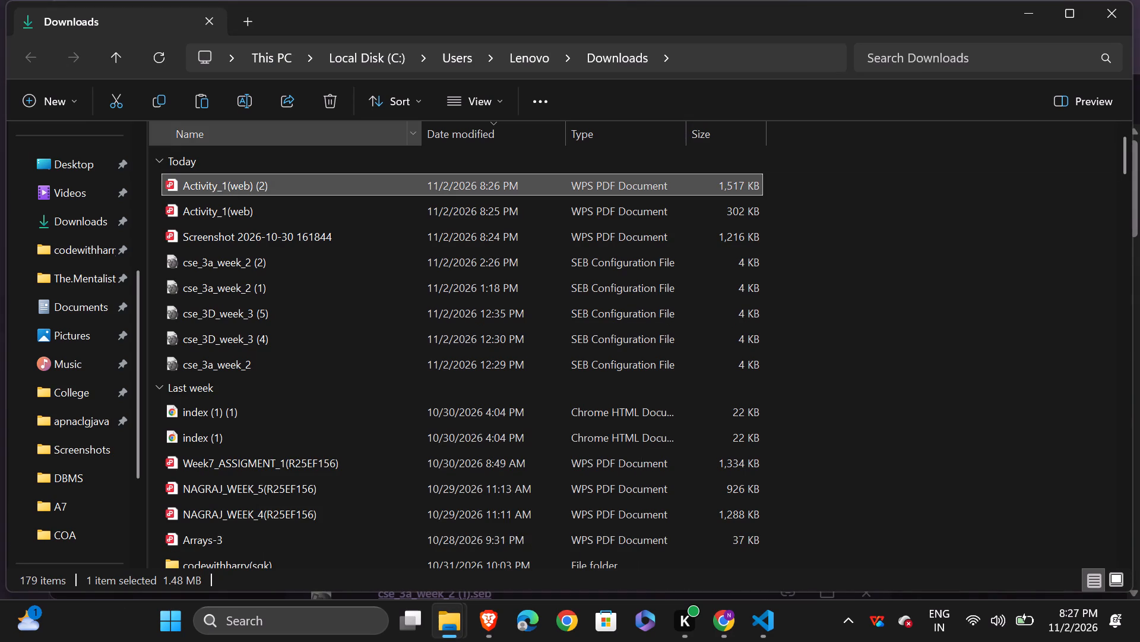
double_click(293, 190)
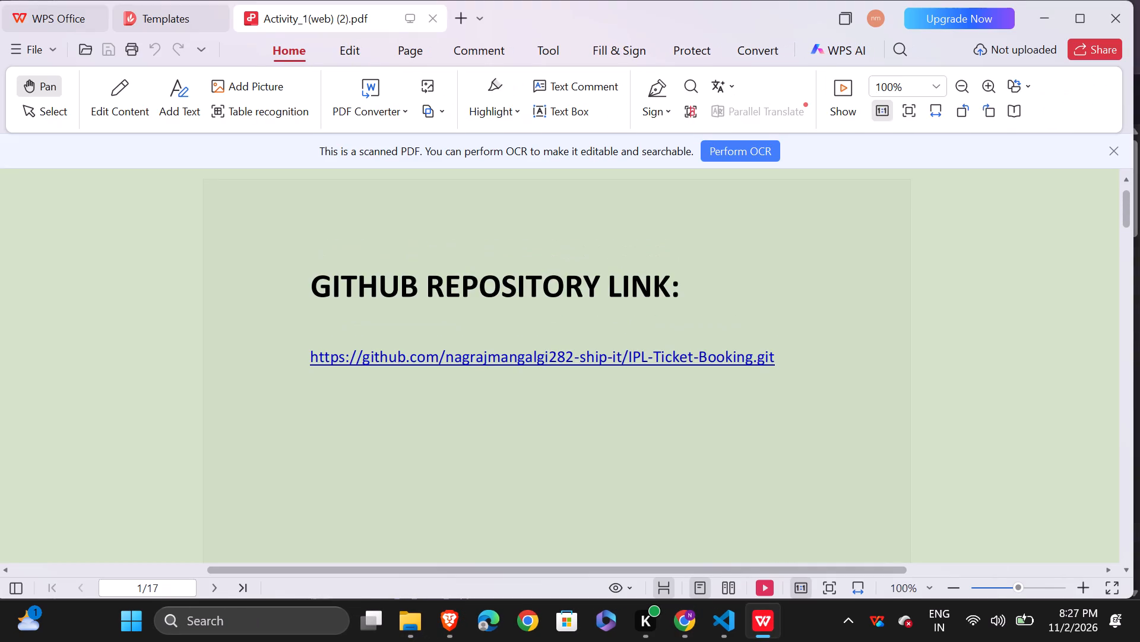
scroll(391, 335, down, 13)
scroll(391, 335, up, 5)
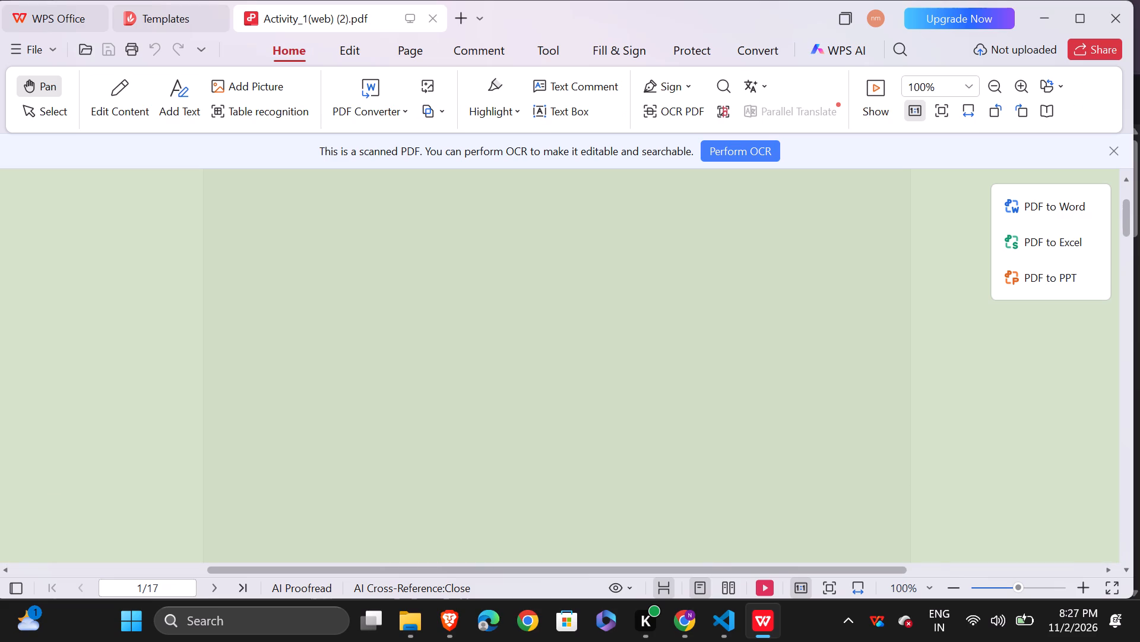
scroll(391, 335, up, 4)
scroll(391, 335, down, 15)
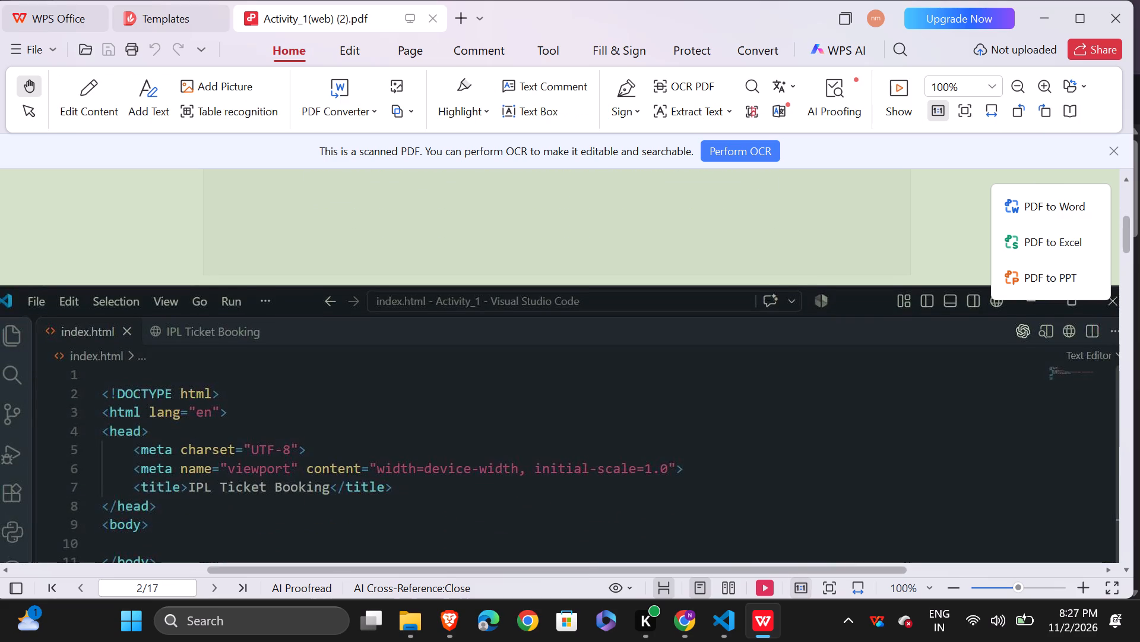
Play Activity_1(web) (2).pdf full screen from the GitHub repository link page and dismiss the OCR suggestion bar.
click(769, 586)
key(Left)
key(Left)
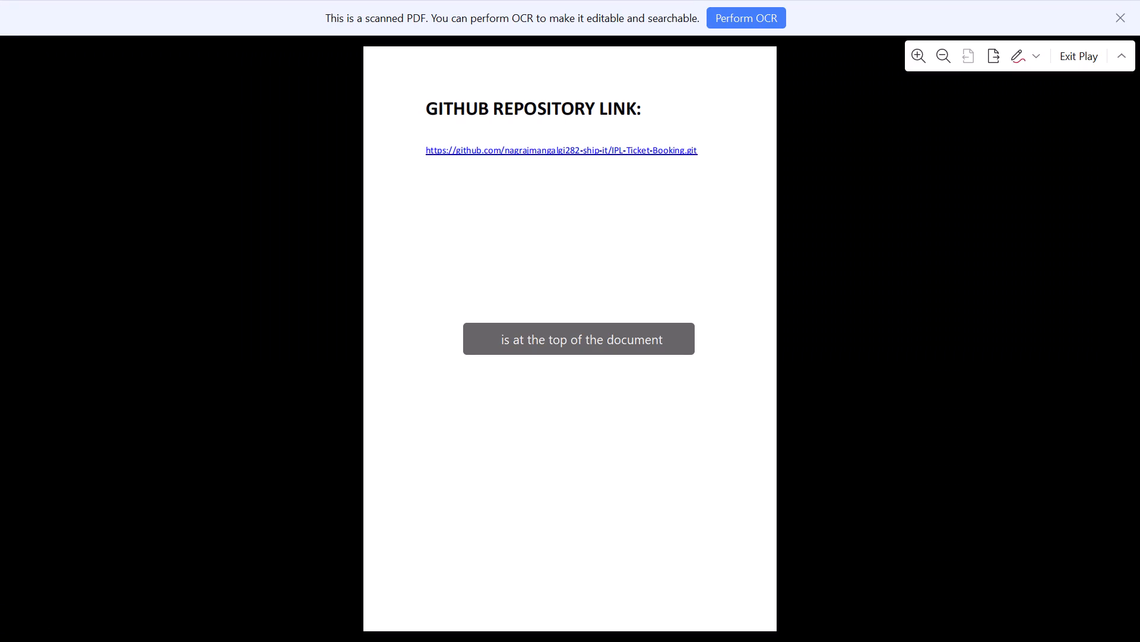
key(Right)
key(Right)
key(Right)
key(Right)
key(Right)
key(Right)
key(Right)
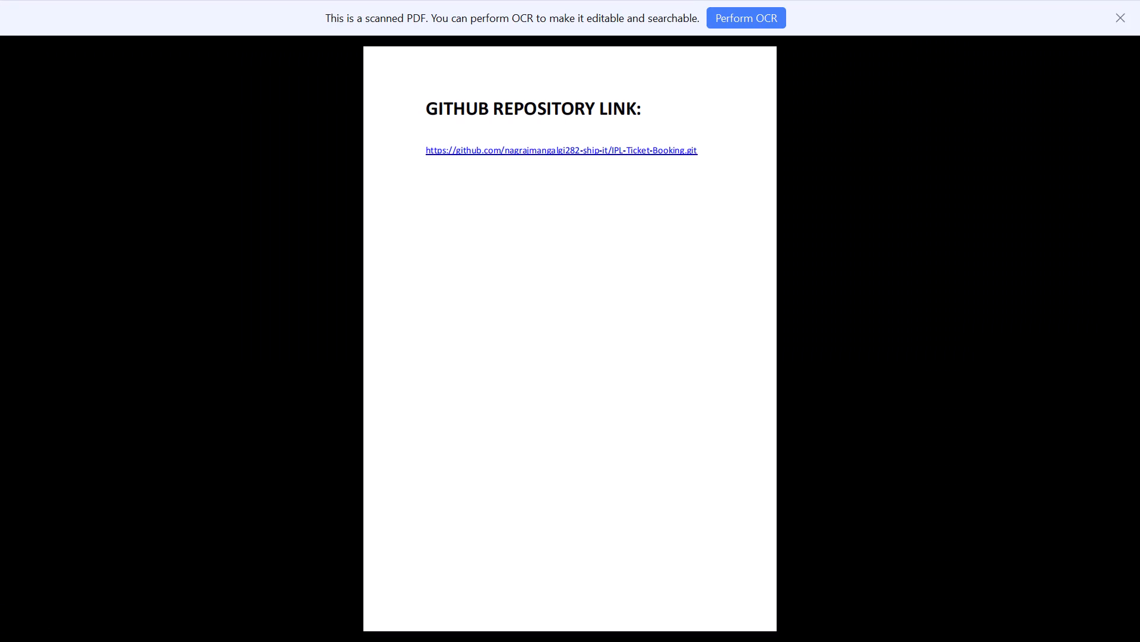
click(1119, 18)
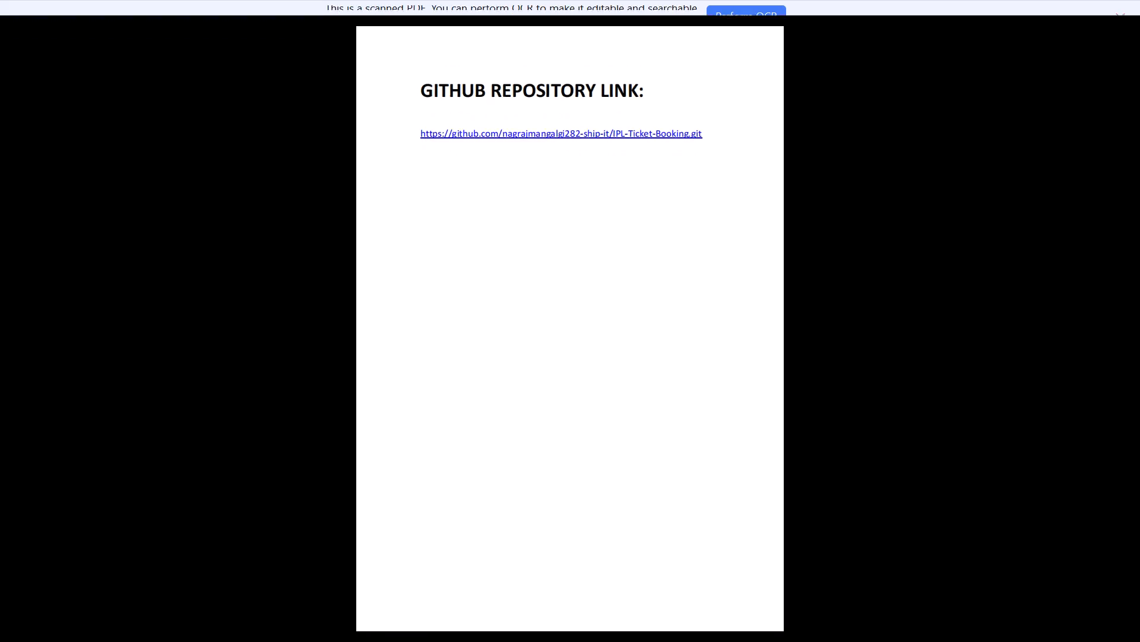
key(Right)
key(Right)
key(Right)
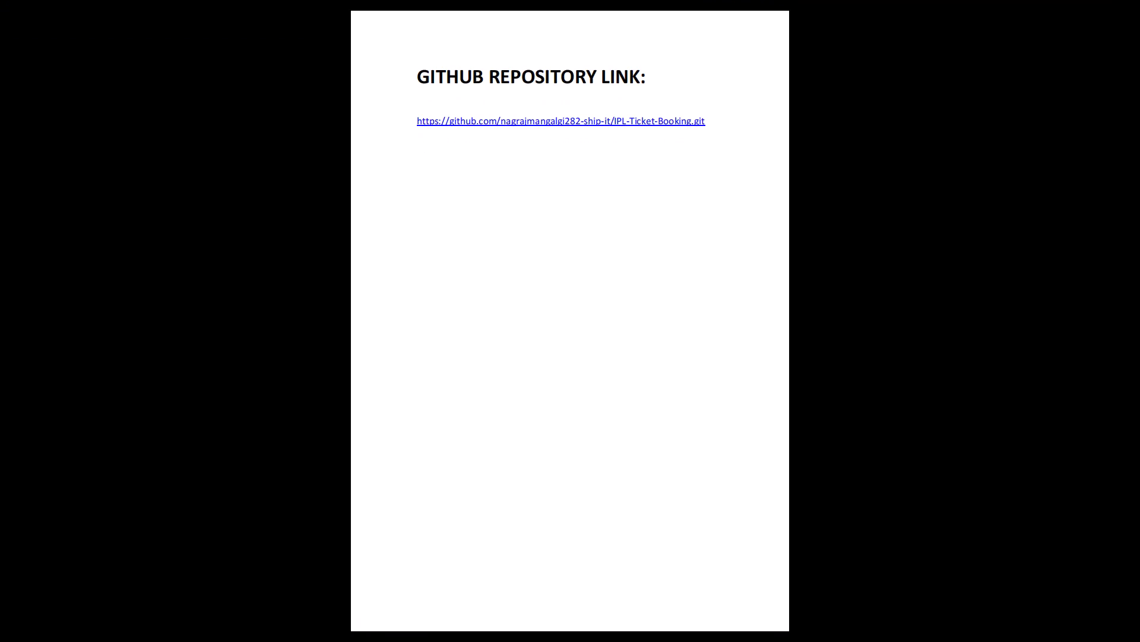
Page through the merged PDF's IPL Ticket Booking screenshots to the last page, leave full-screen play and close the document.
click(690, 367)
key(Right)
key(Right)
key(Right)
key(Right)
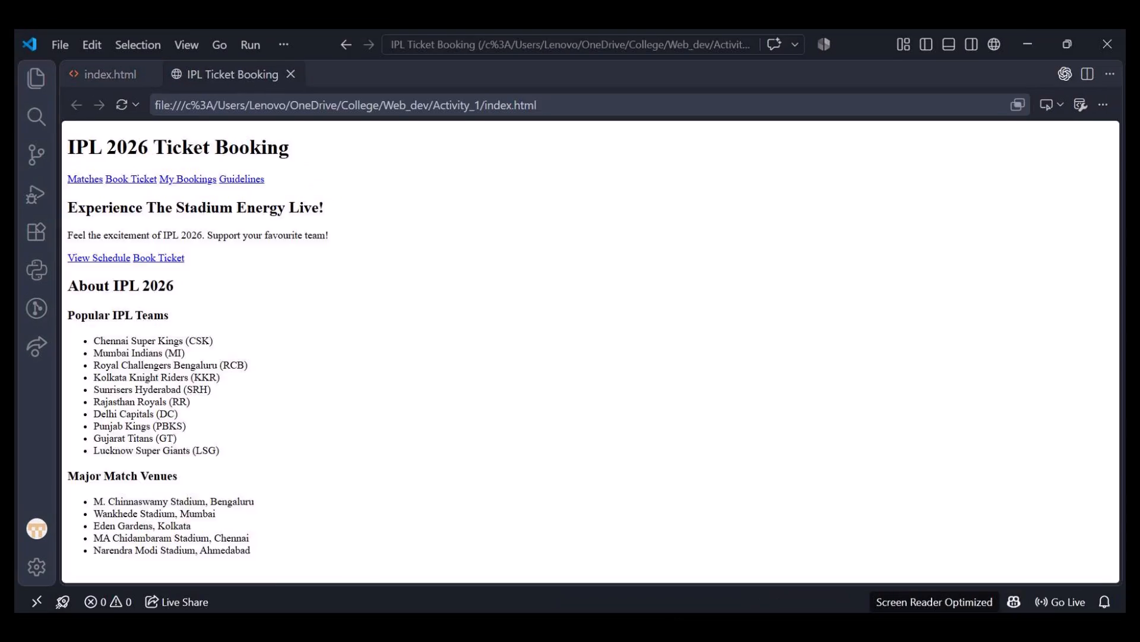
key(Right)
key(Right)
key(Right)
key(Right)
key(Right)
key(Right)
key(Right)
key(Right)
key(Right)
key(Right)
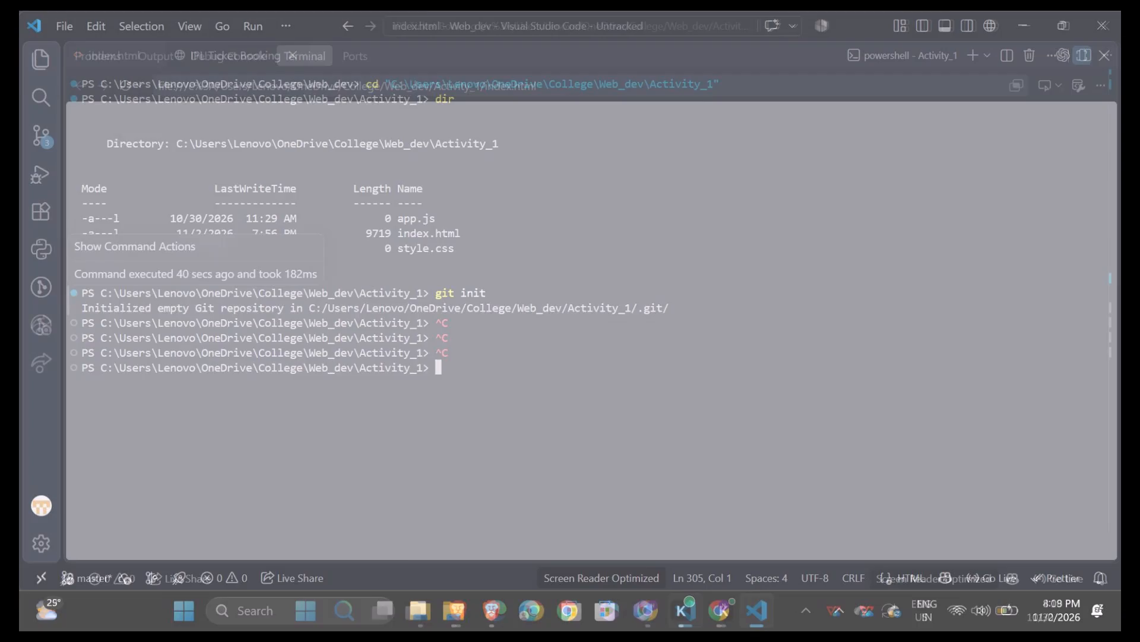
key(Right)
key(Right)
key(Right)
key(Right)
key(Right)
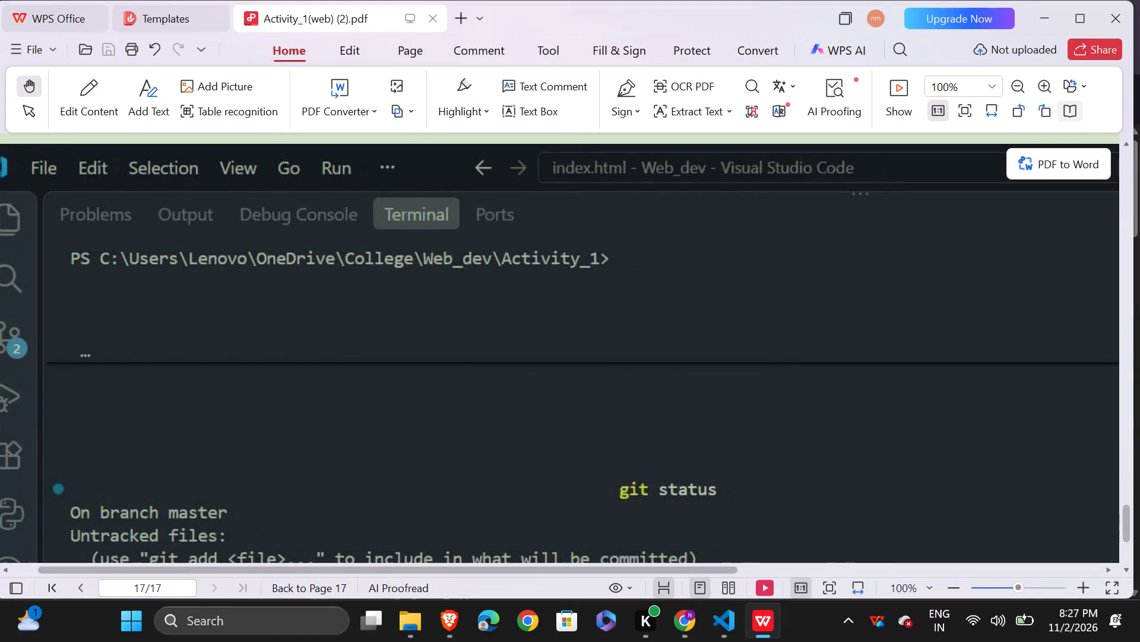
click(1138, 25)
click(1120, 25)
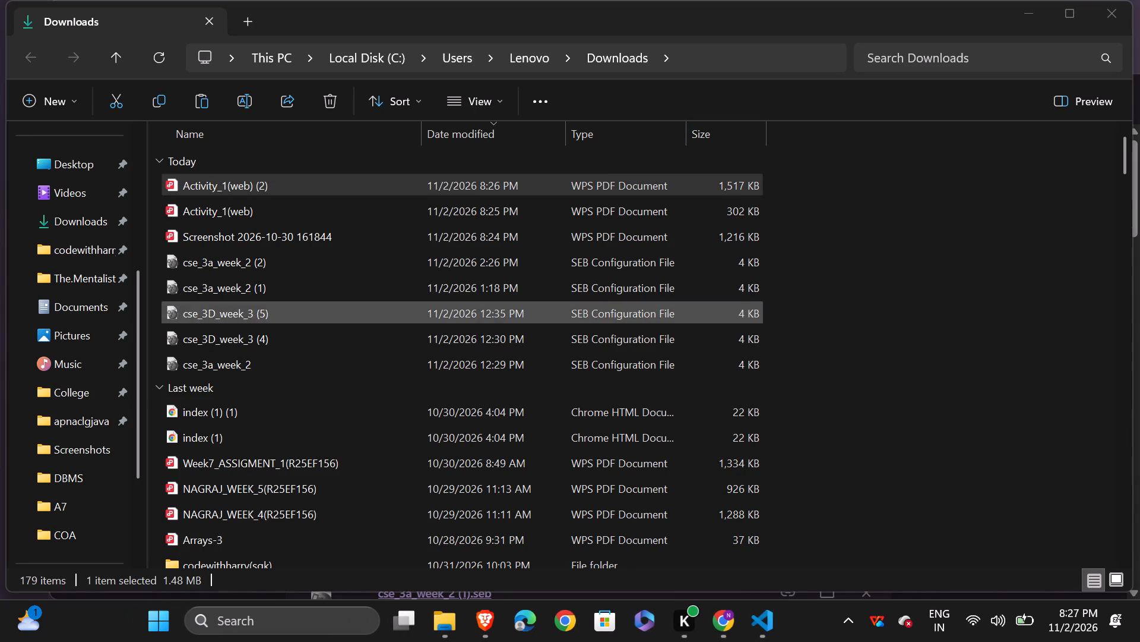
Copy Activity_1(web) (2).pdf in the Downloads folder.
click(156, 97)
Switch to Chrome, review the IPL-Ticket-Booking GitHub repository page and check it against the git push output in the VS Code terminal.
key(alt+Tab)
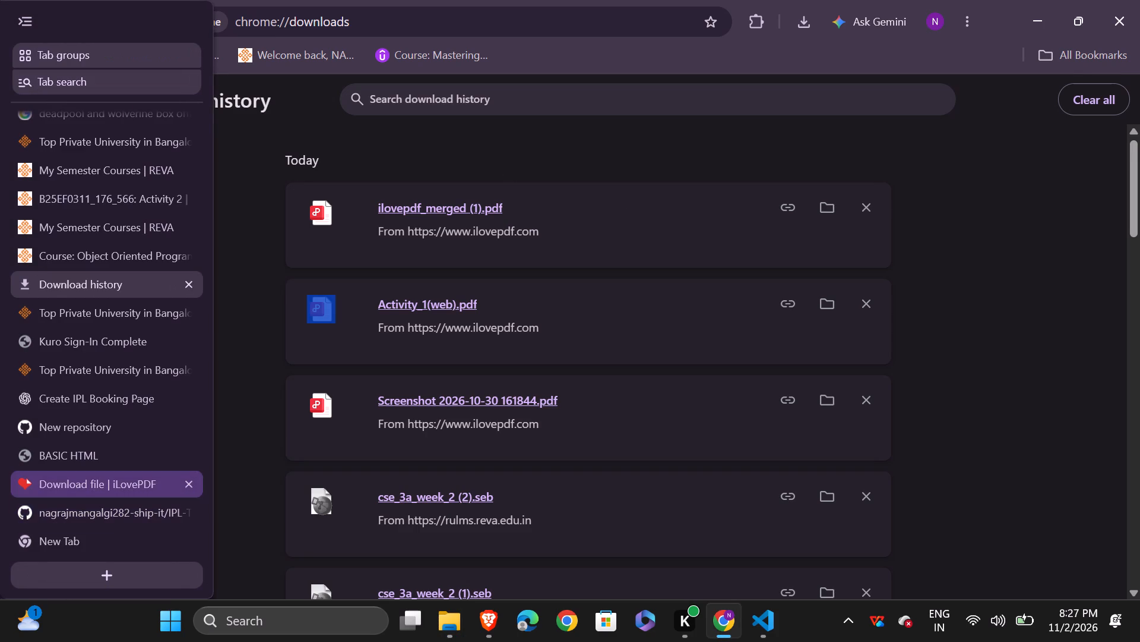
click(64, 474)
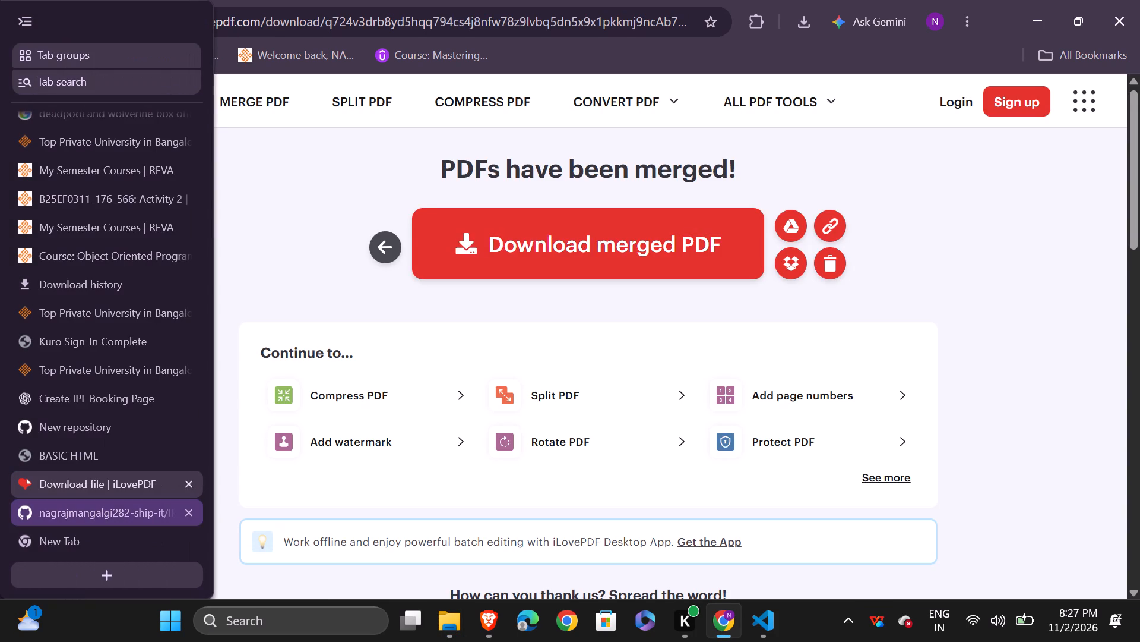
click(94, 523)
click(93, 534)
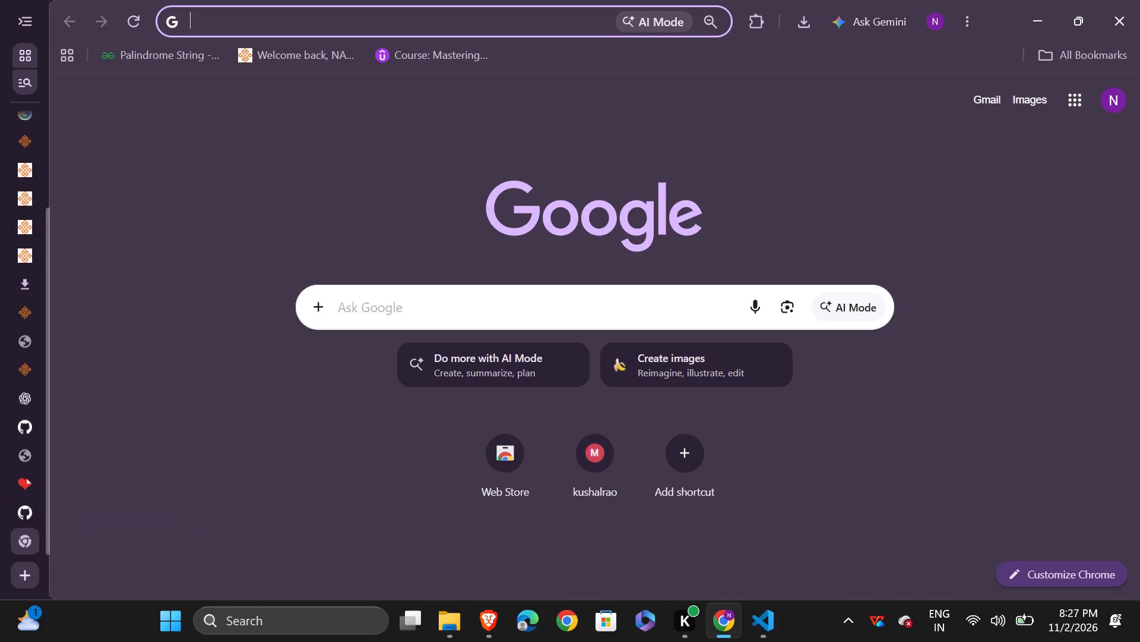
click(52, 502)
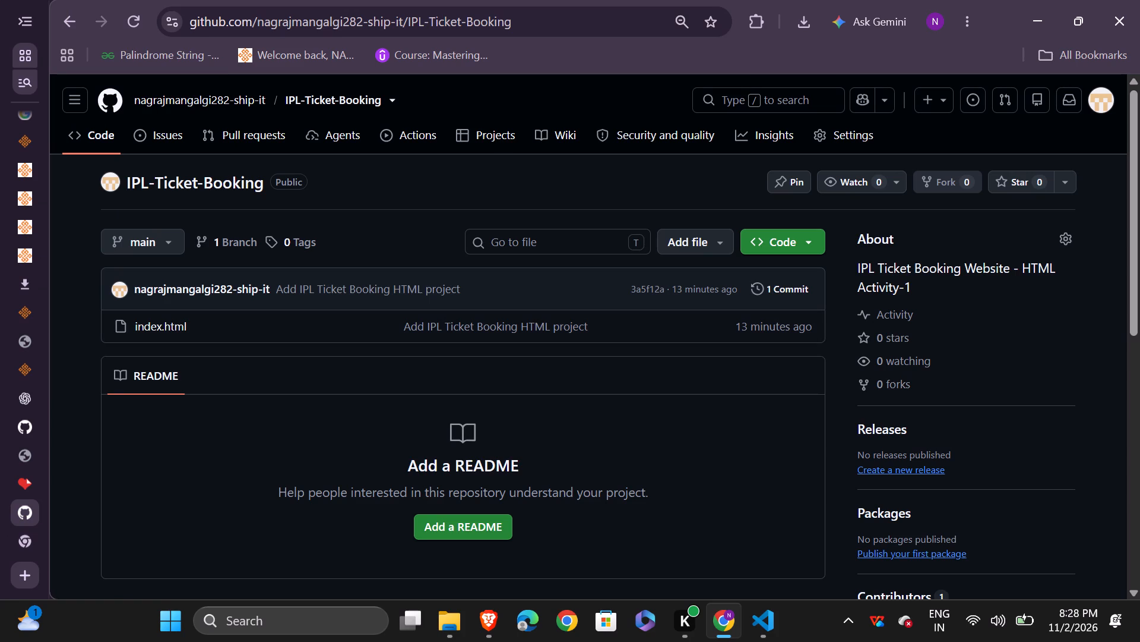
click(19, 477)
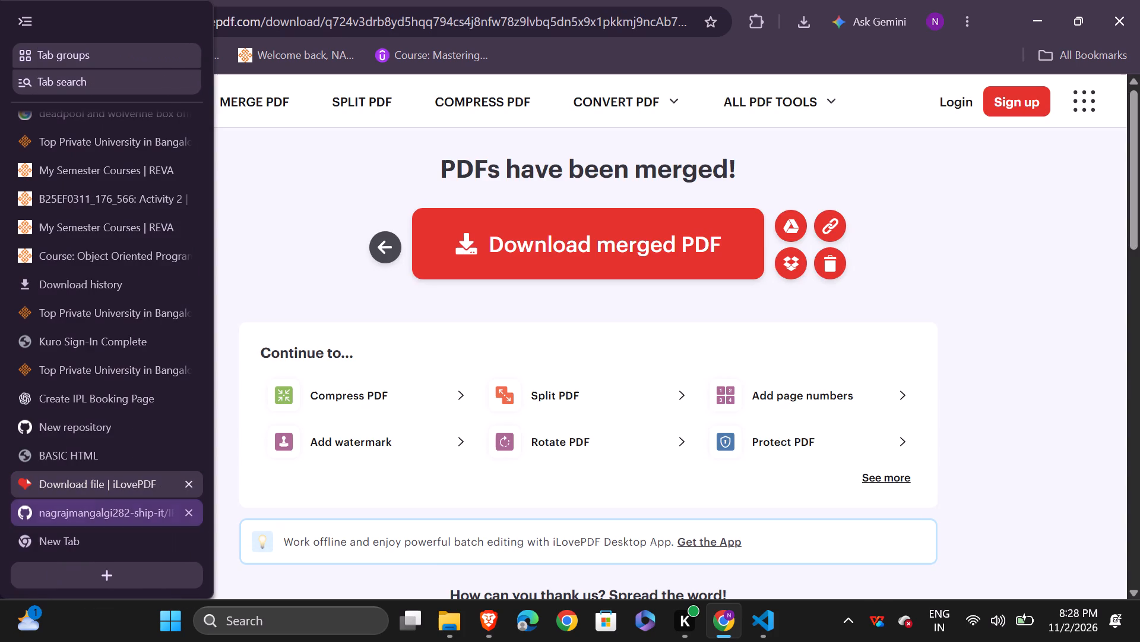
click(108, 515)
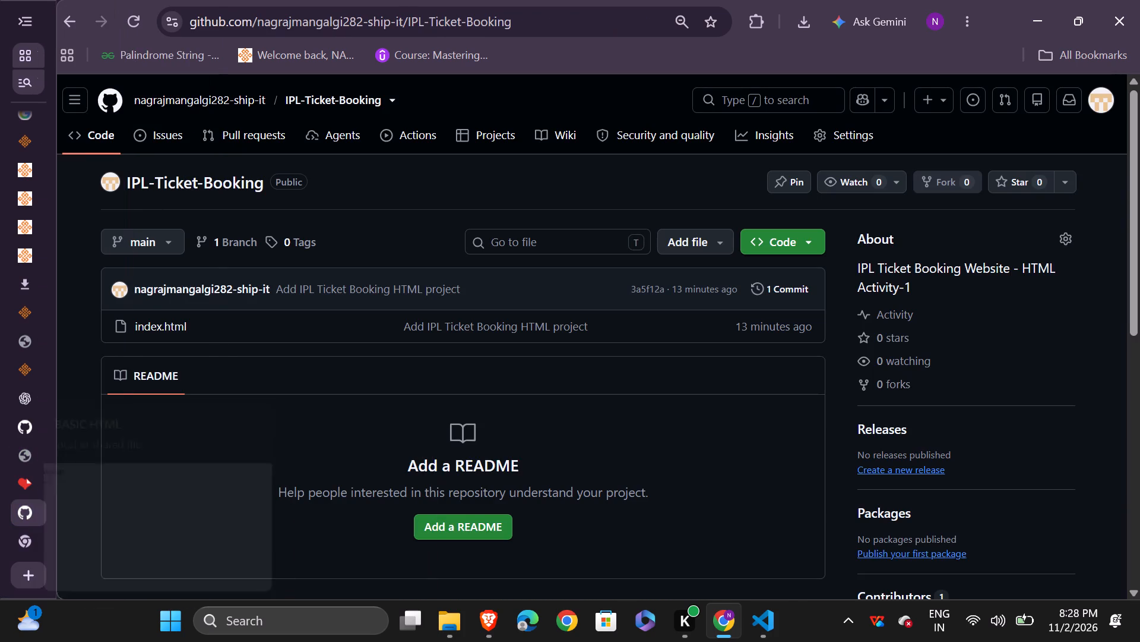
click(454, 473)
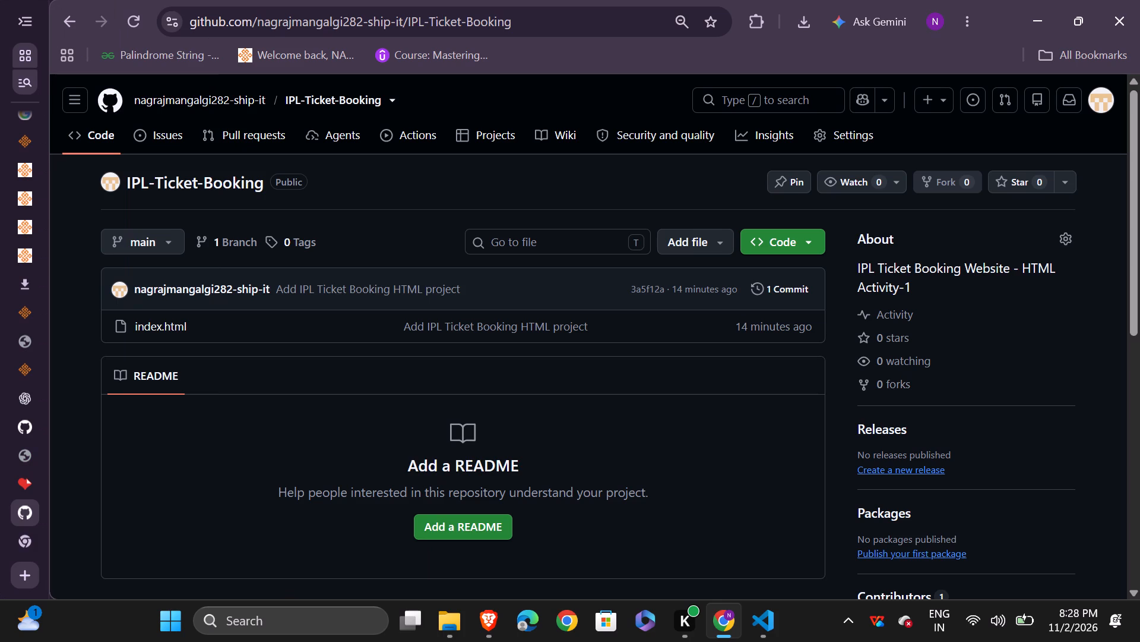
click(648, 523)
scroll(648, 523, down, 2)
scroll(648, 523, up, 1)
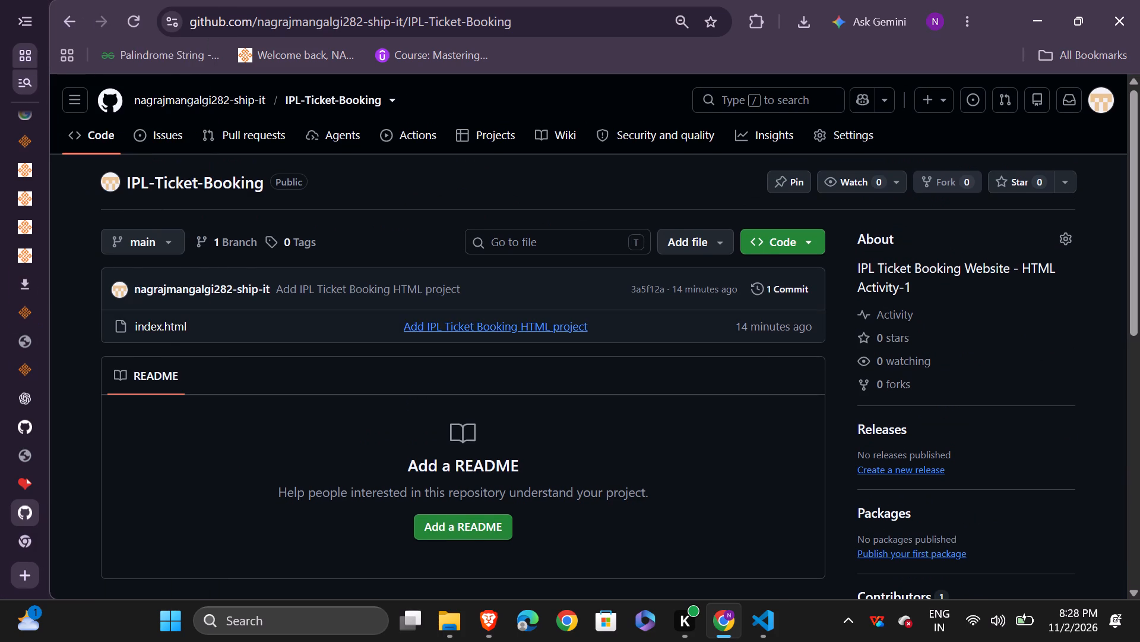
click(756, 627)
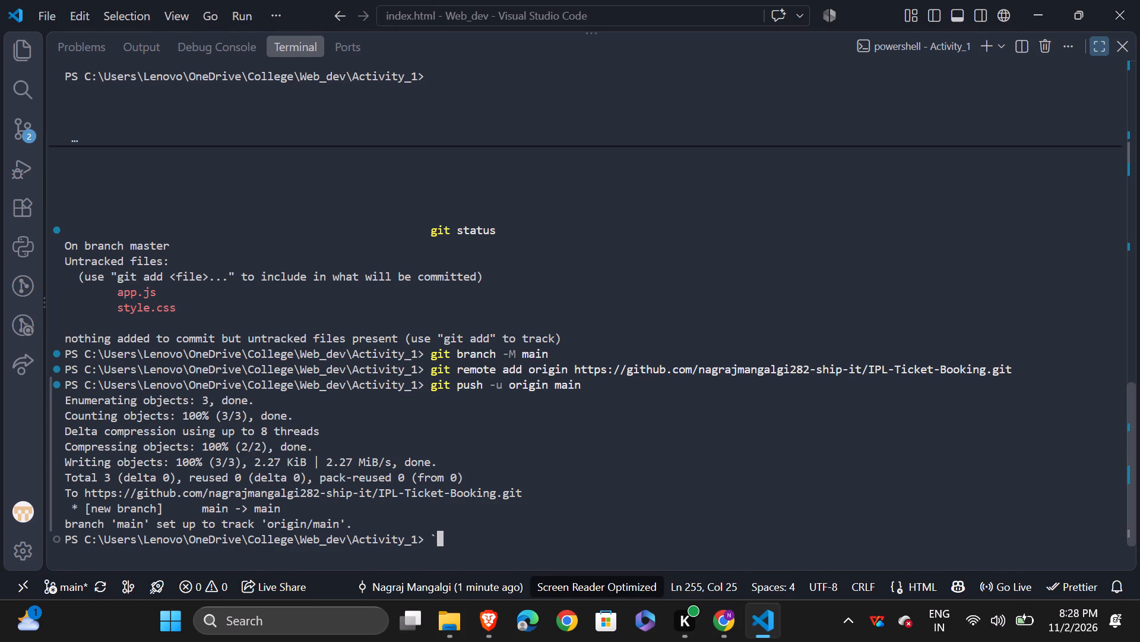
key(alt+Tab)
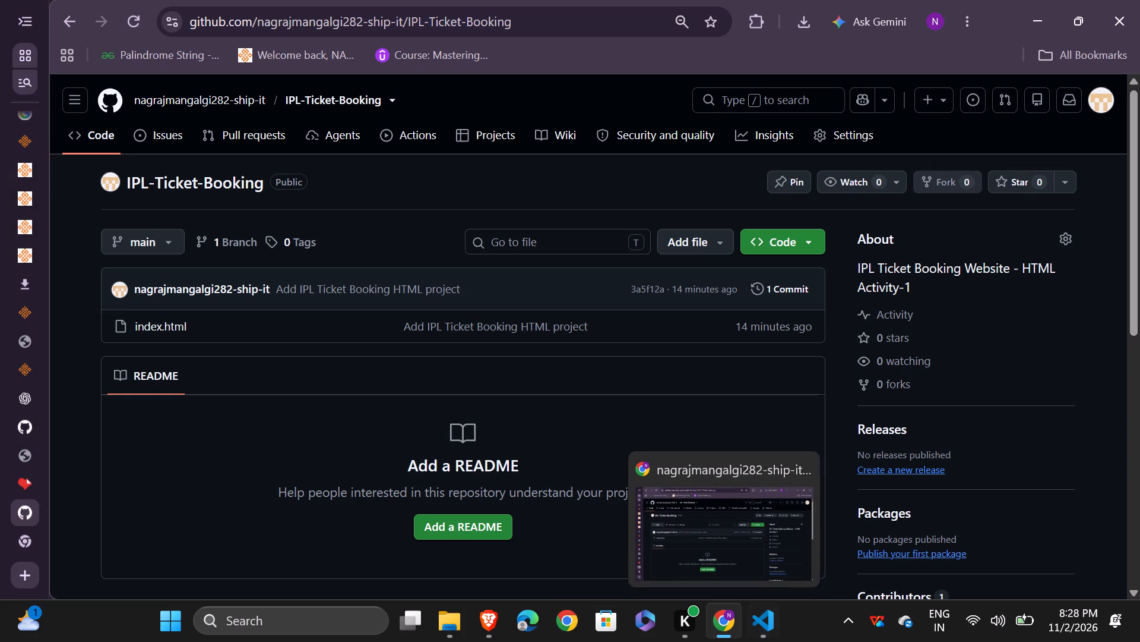
click(749, 627)
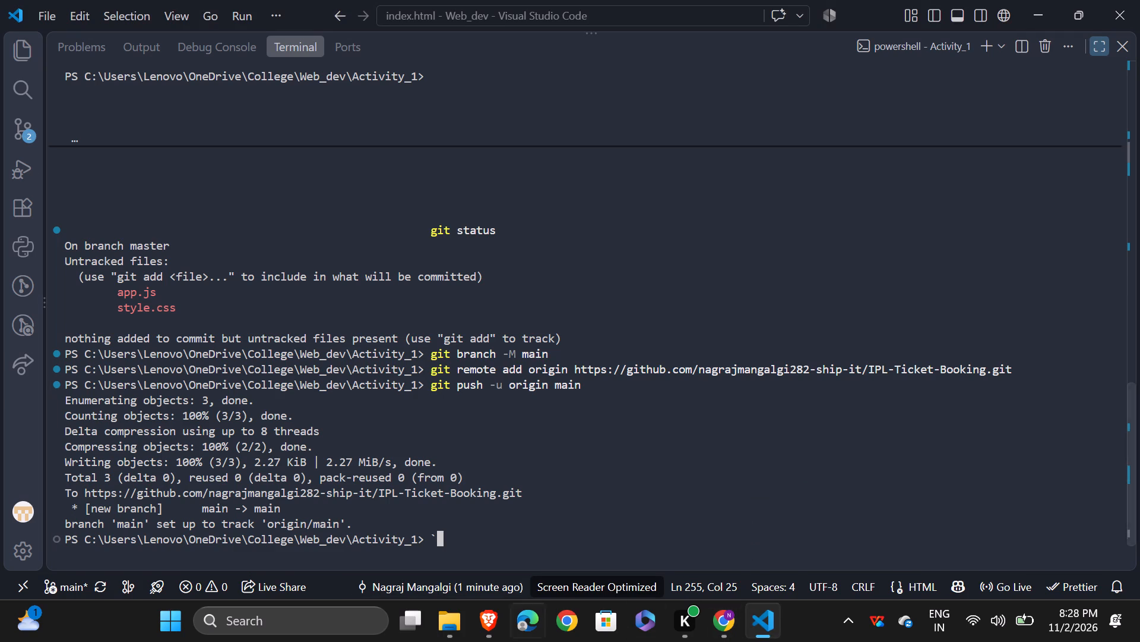
click(724, 624)
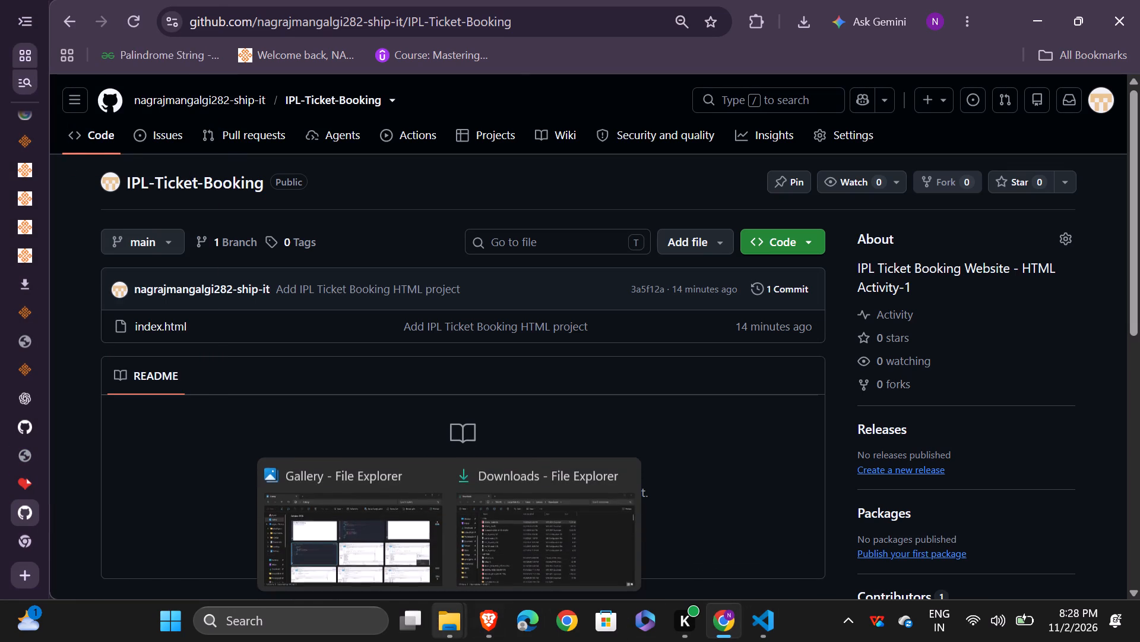
Switch to the Downloads folder and rename Activity_1(web) (2) as Activity_1_final(web) (2).
click(497, 520)
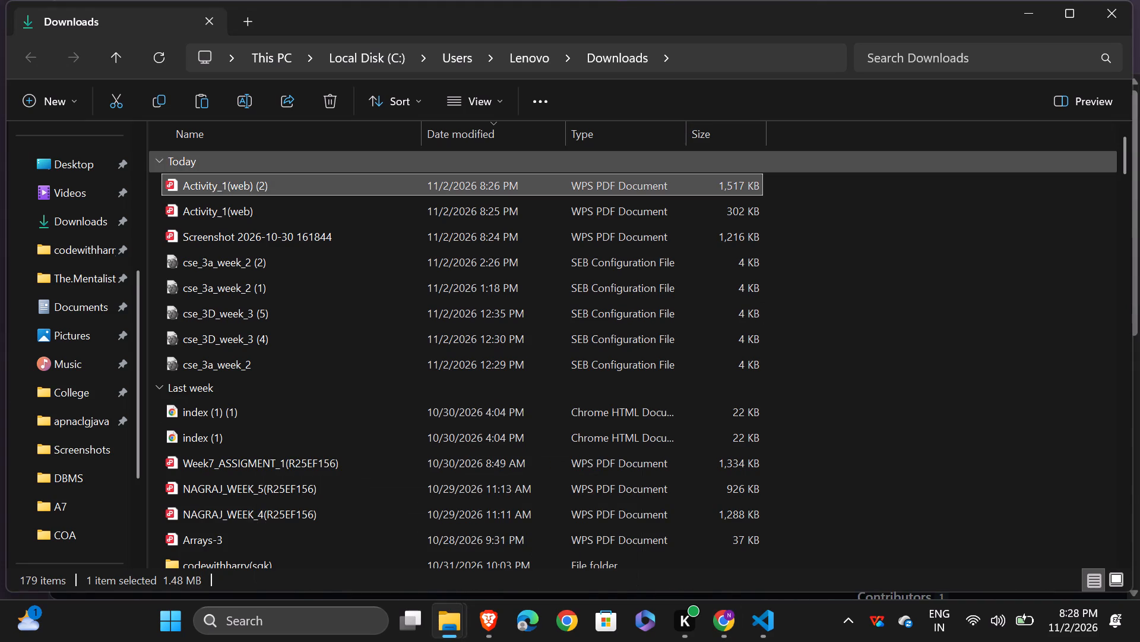
click(256, 100)
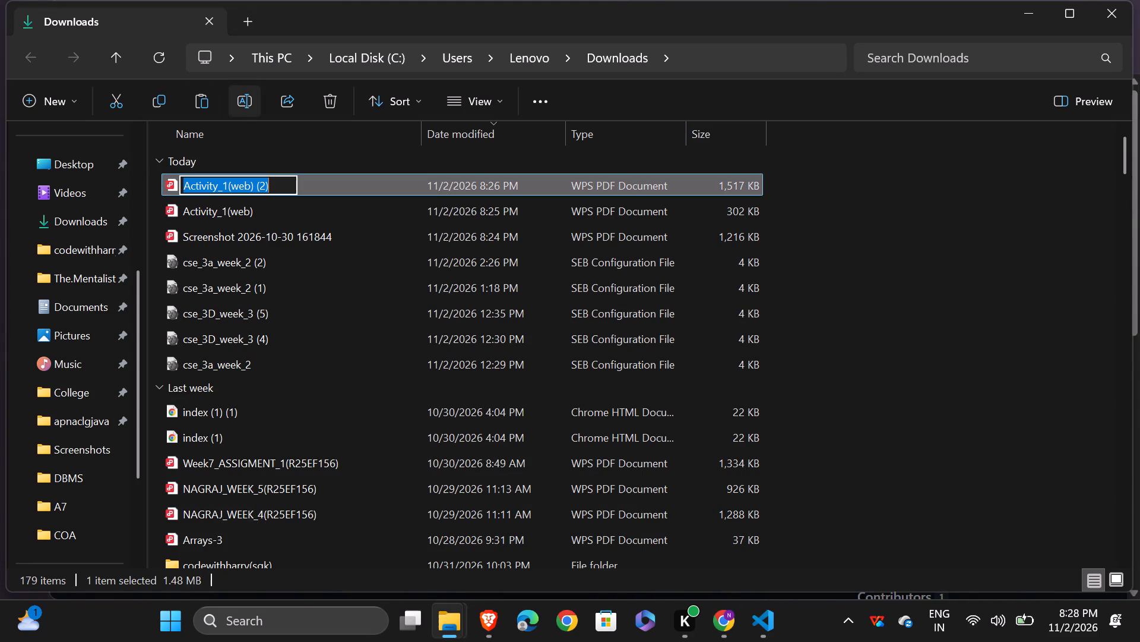
click(230, 187)
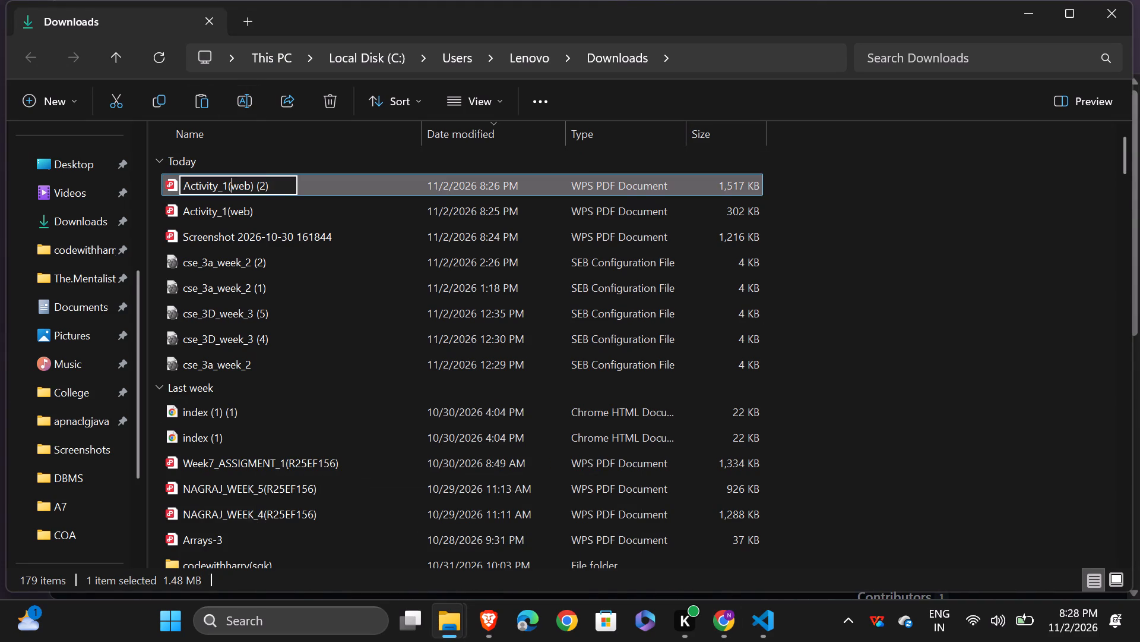
key(Left)
key(minus)
key(BackSpace)
key(shift+underscore)
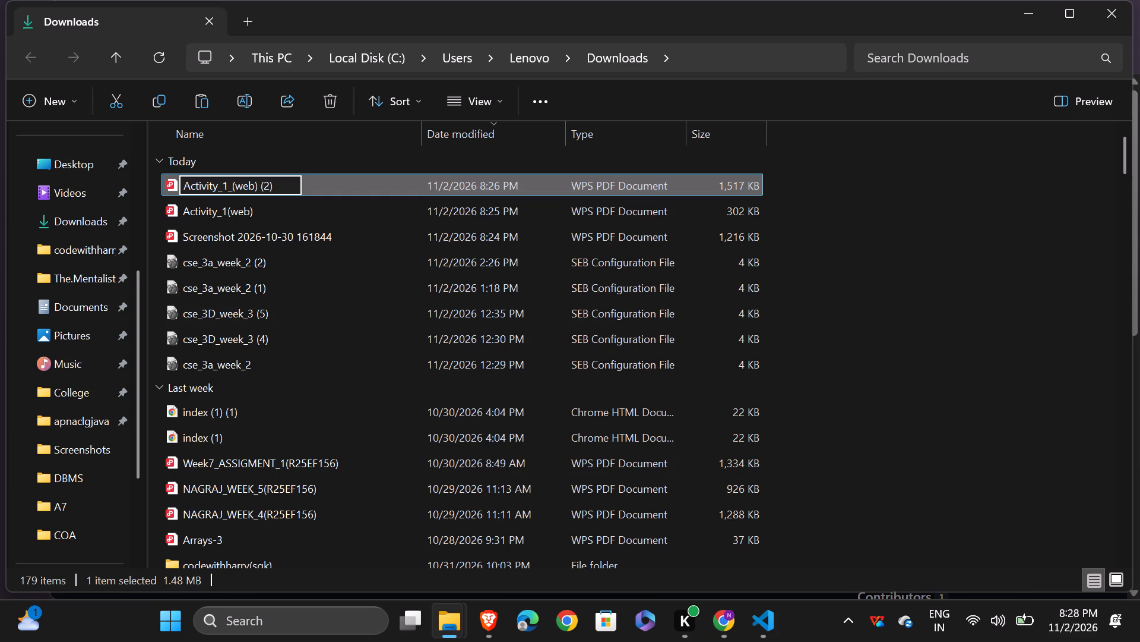
text(final)
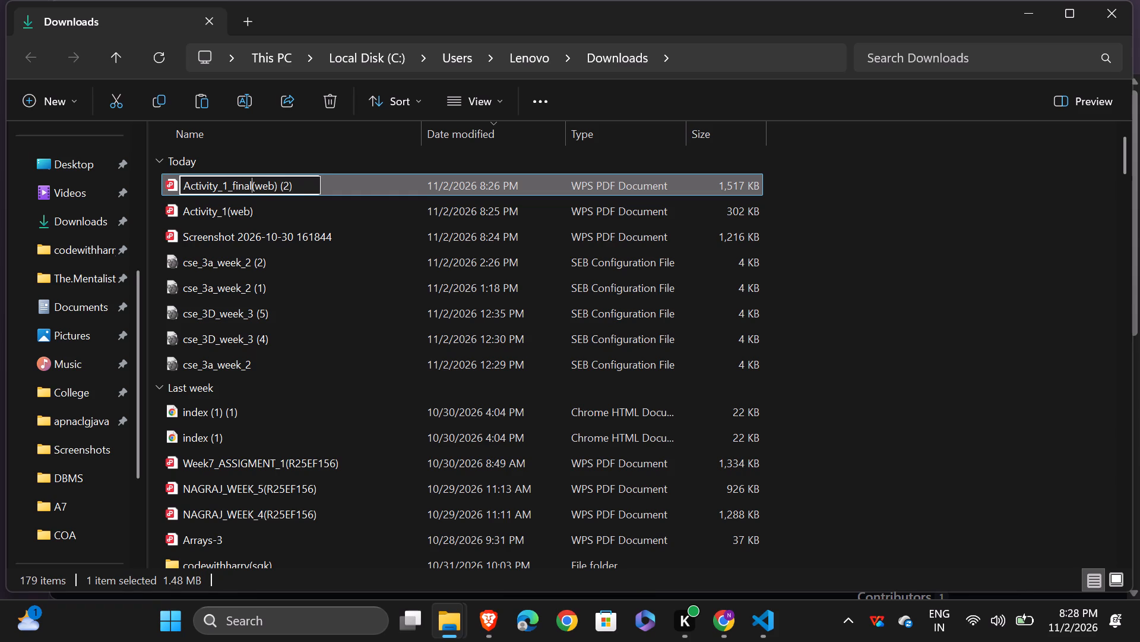
key(Return)
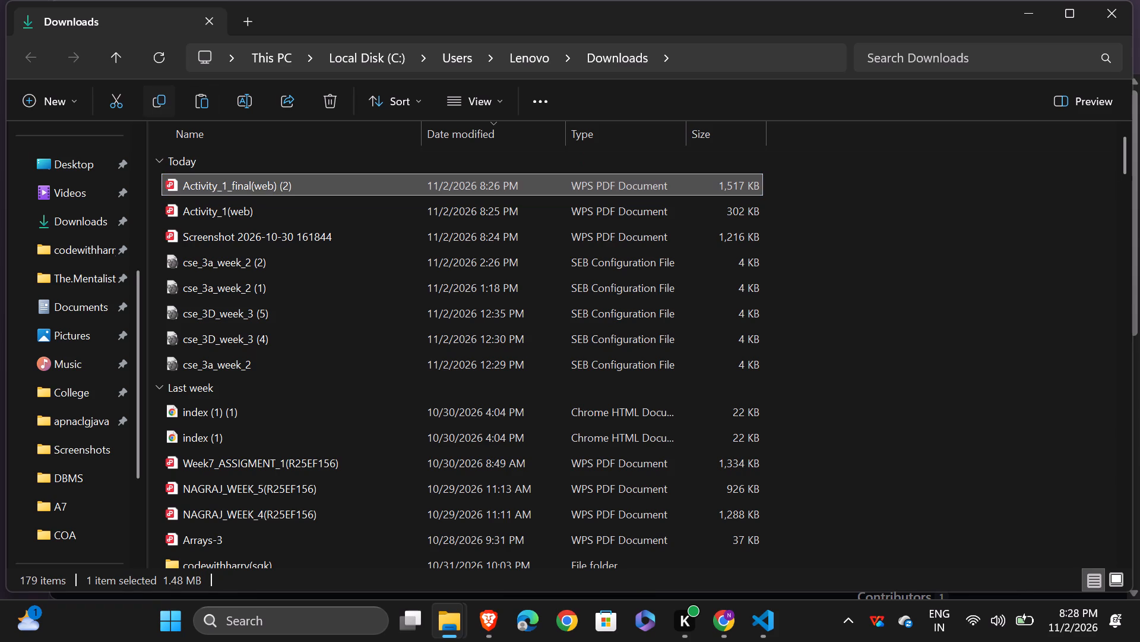
Open Activity_1_final(web) (2).pdf in WPS Office, check its first page and close it.
double_click(164, 97)
double_click(273, 178)
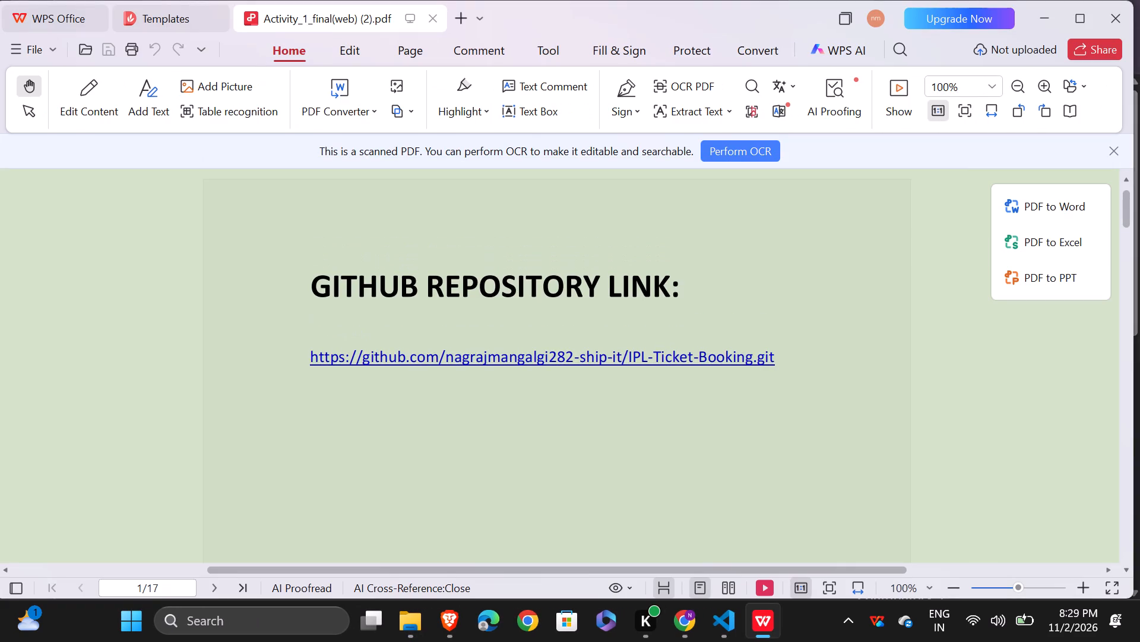
scroll(721, 326, down, 11)
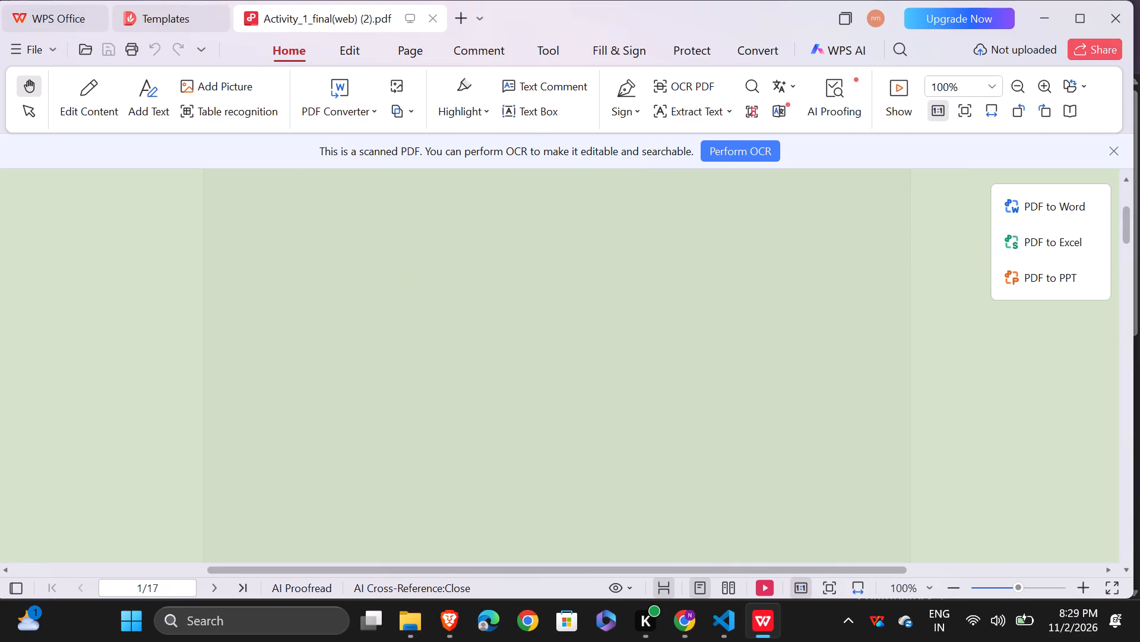
click(1126, 16)
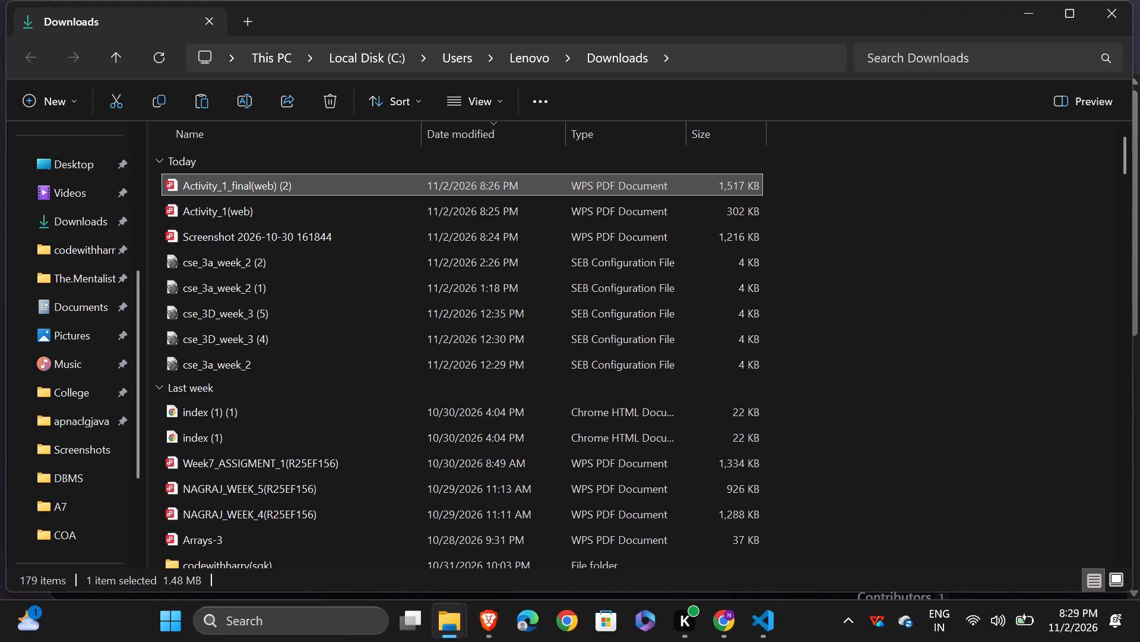
Copy Activity_1_final(web) (2).pdf in the Downloads folder.
double_click(151, 103)
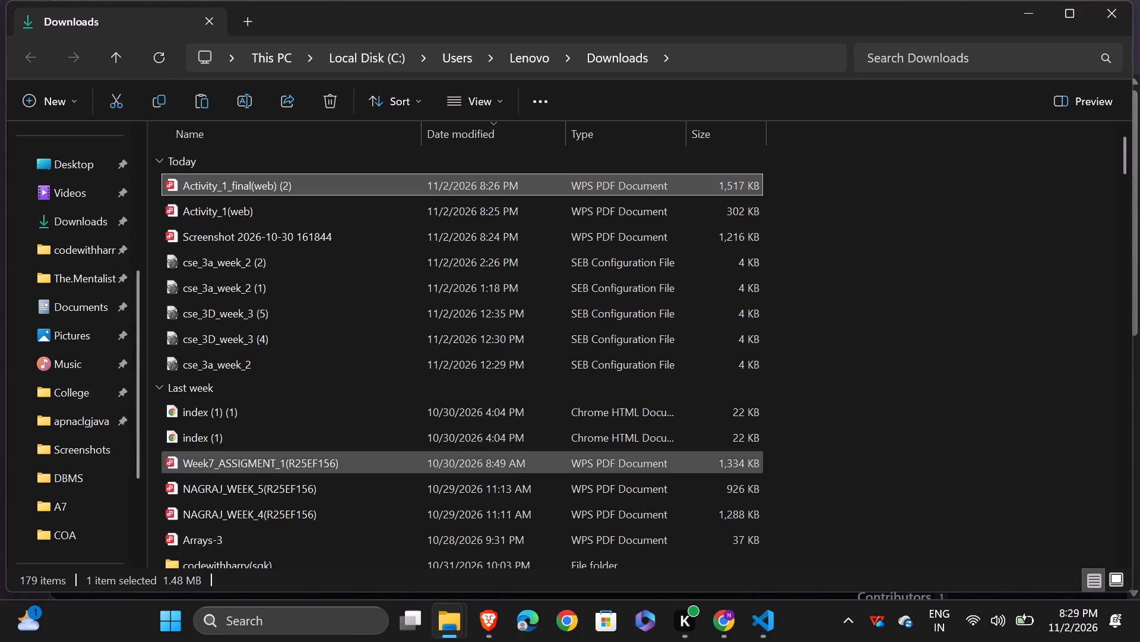
Switch to Chrome and bring up the Activity 2 assignment page of course B25EF0311_176_566.
click(720, 616)
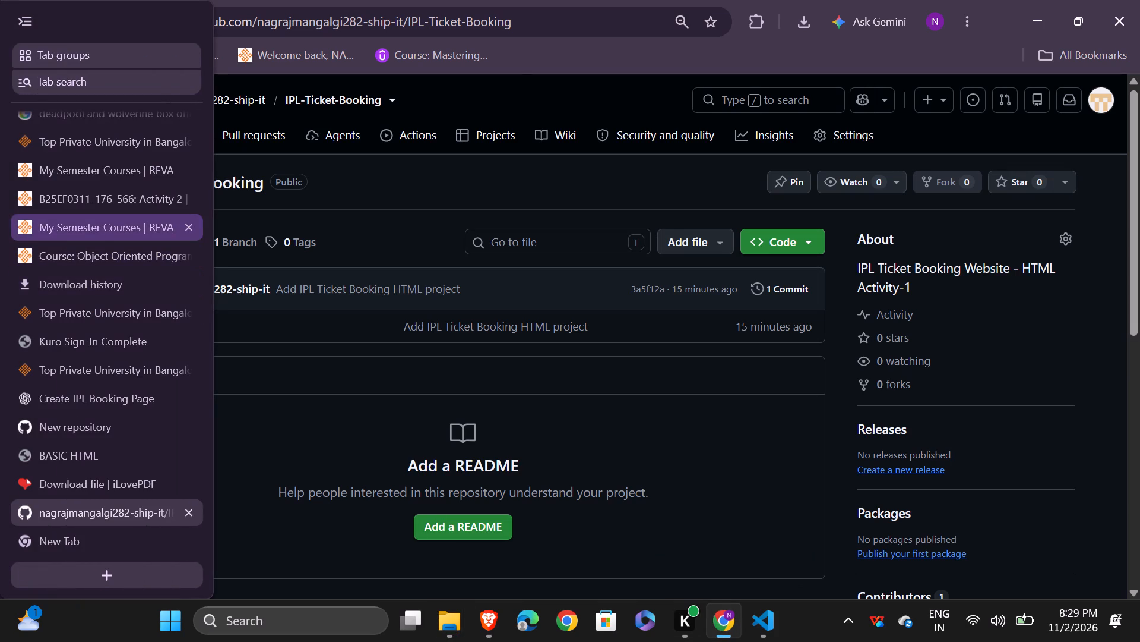
click(81, 208)
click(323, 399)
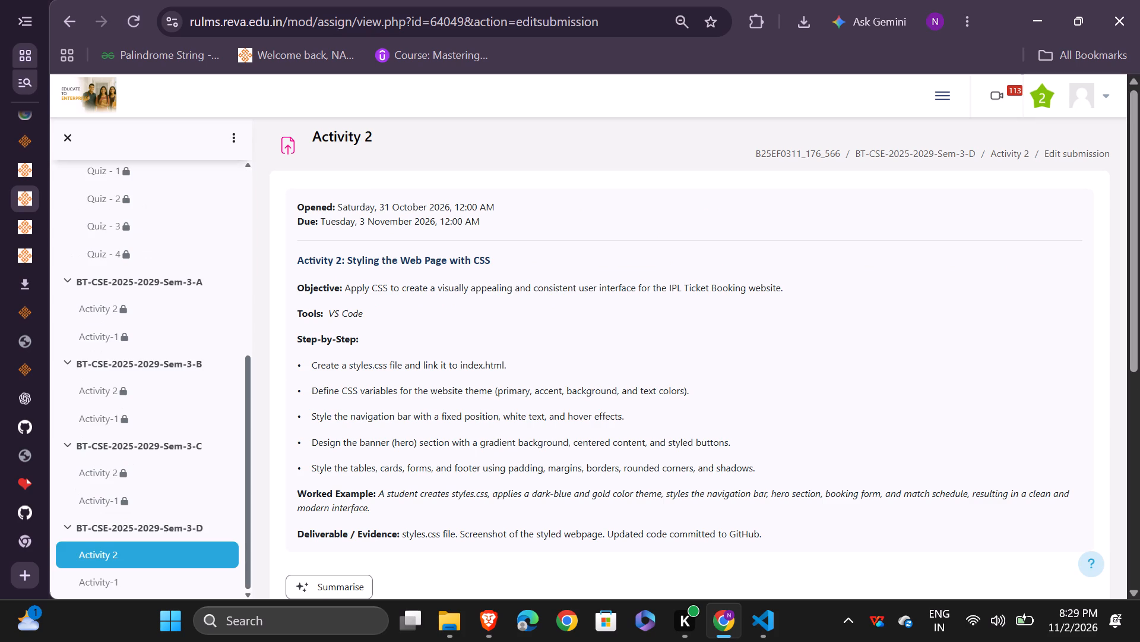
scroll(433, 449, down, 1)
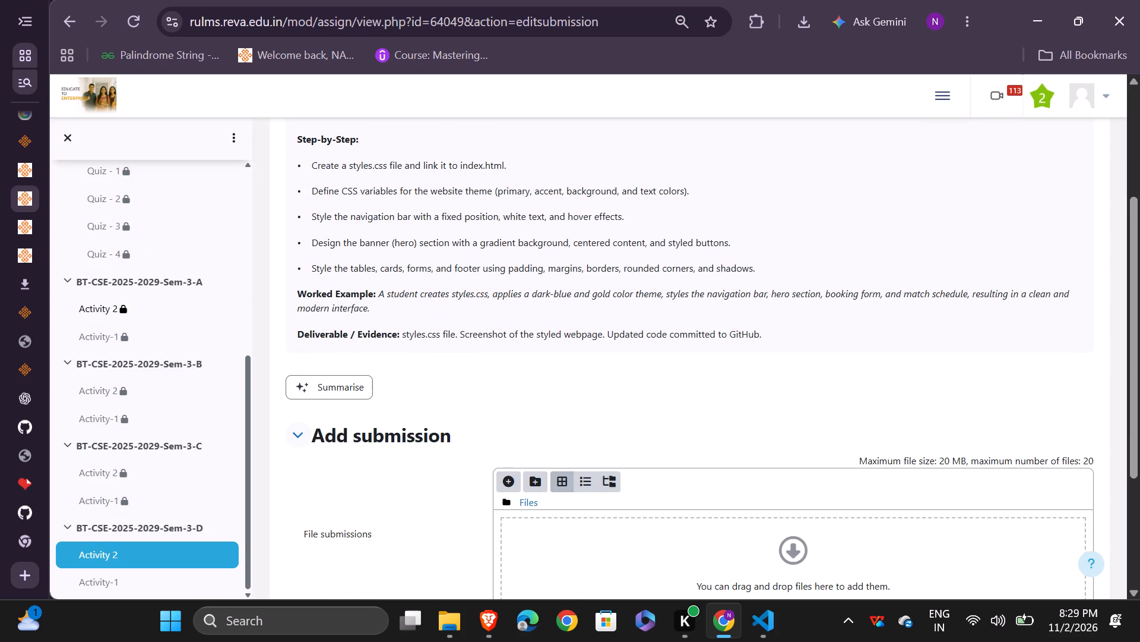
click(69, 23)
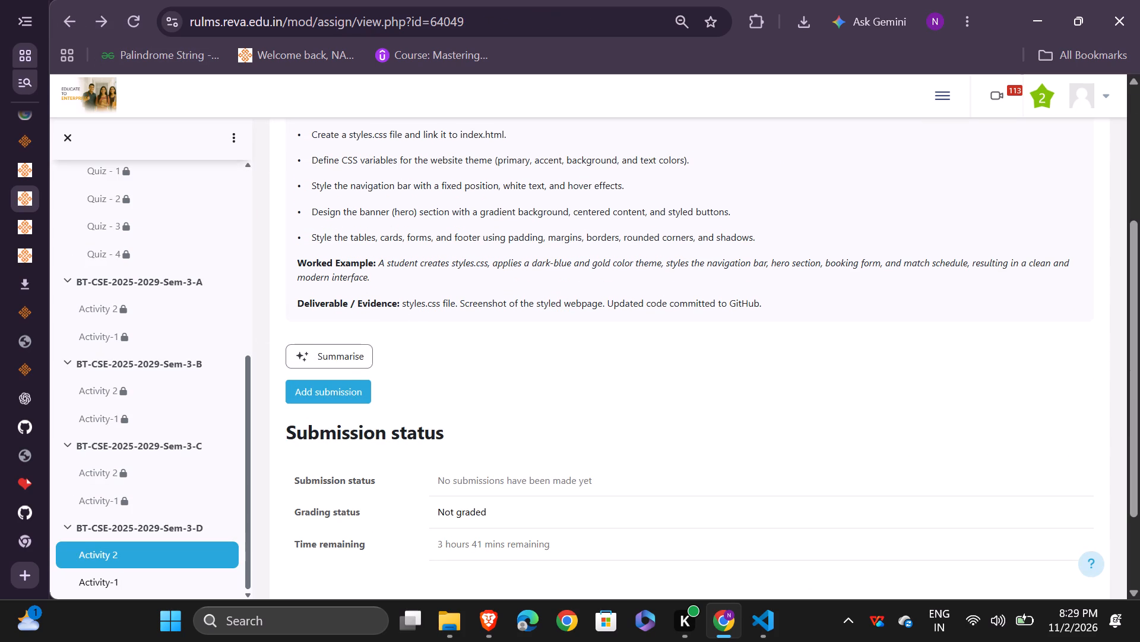
Open the Activity-1 assignment under BT-CSE-2025-2029-Sem-3-D and start adding a submission.
click(98, 586)
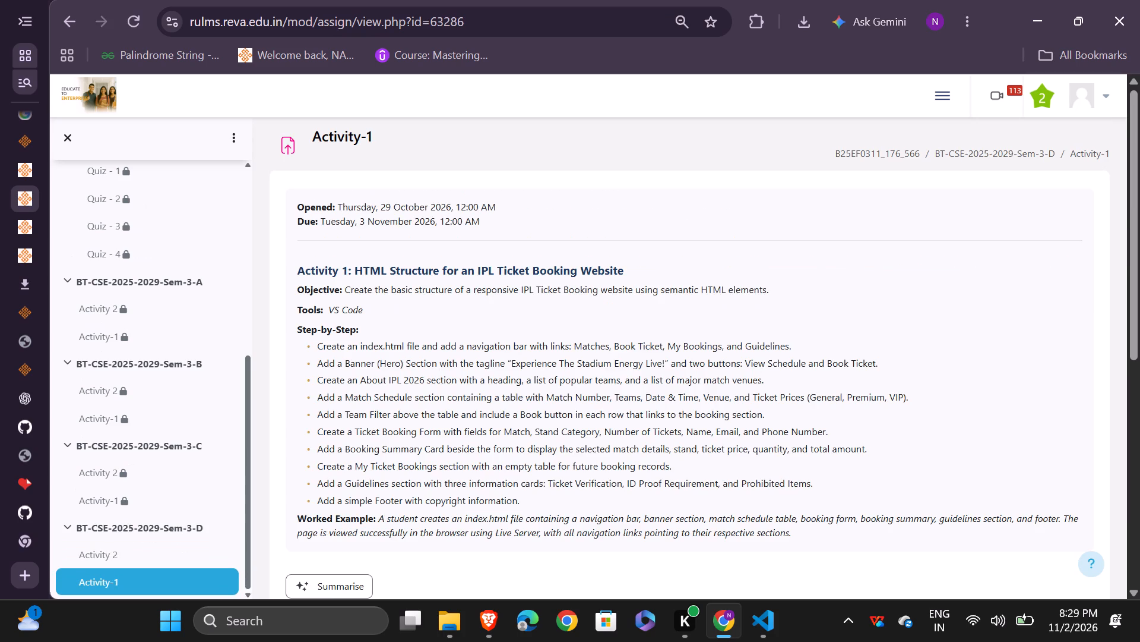
scroll(501, 455, down, 1)
click(335, 187)
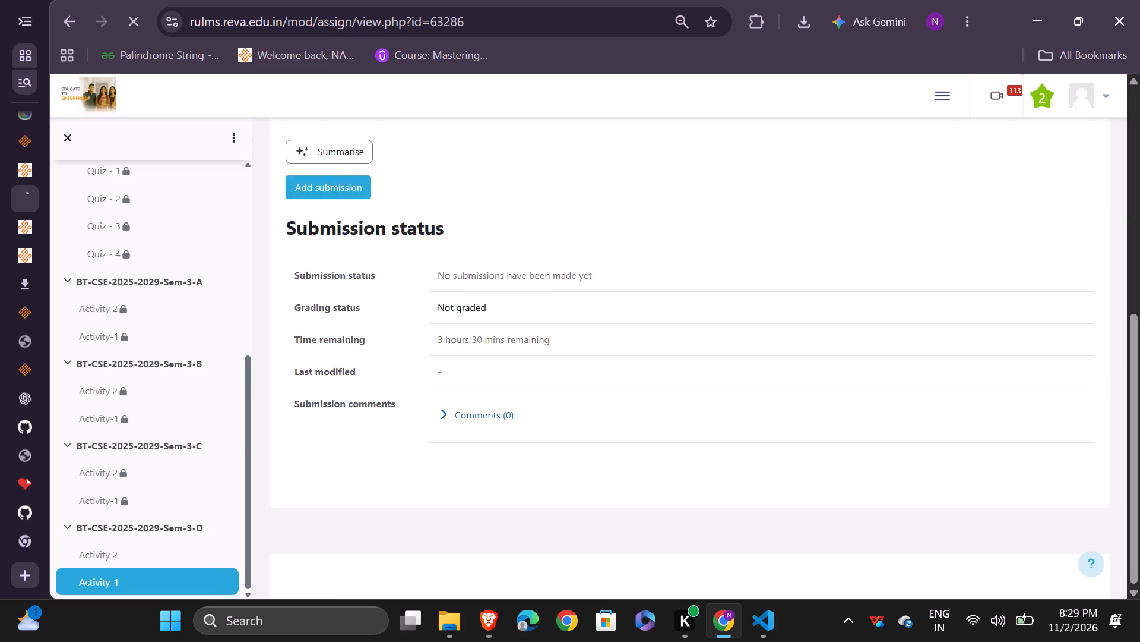
Upload the copied Activity_1_final(web) (2).pdf as the Activity-1 file submission and save the changes.
scroll(444, 369, down, 1)
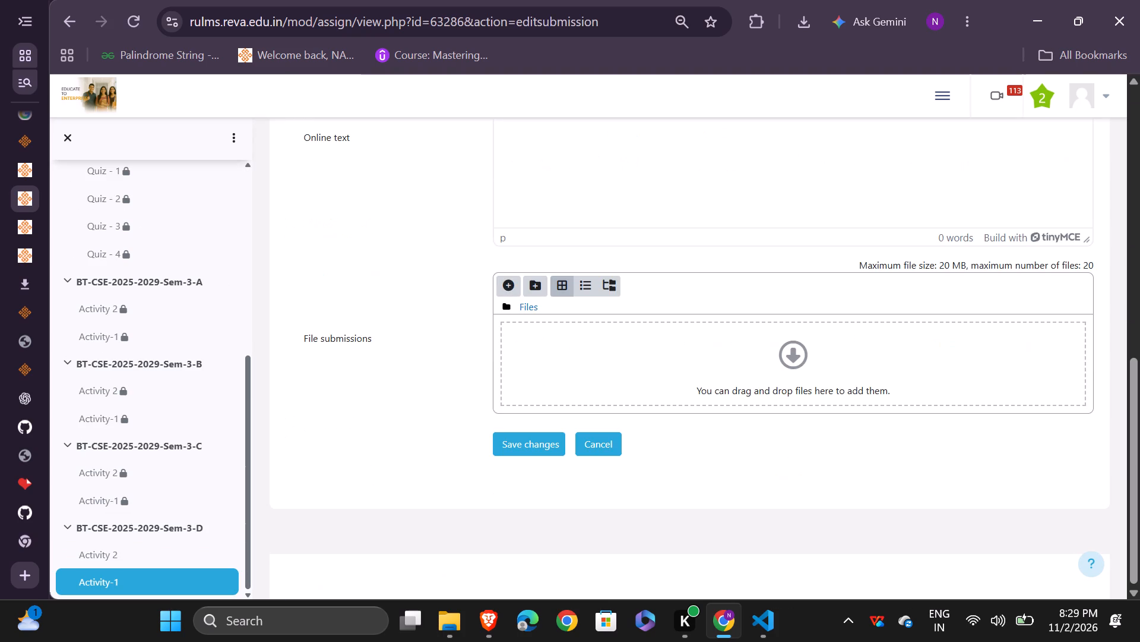
click(506, 282)
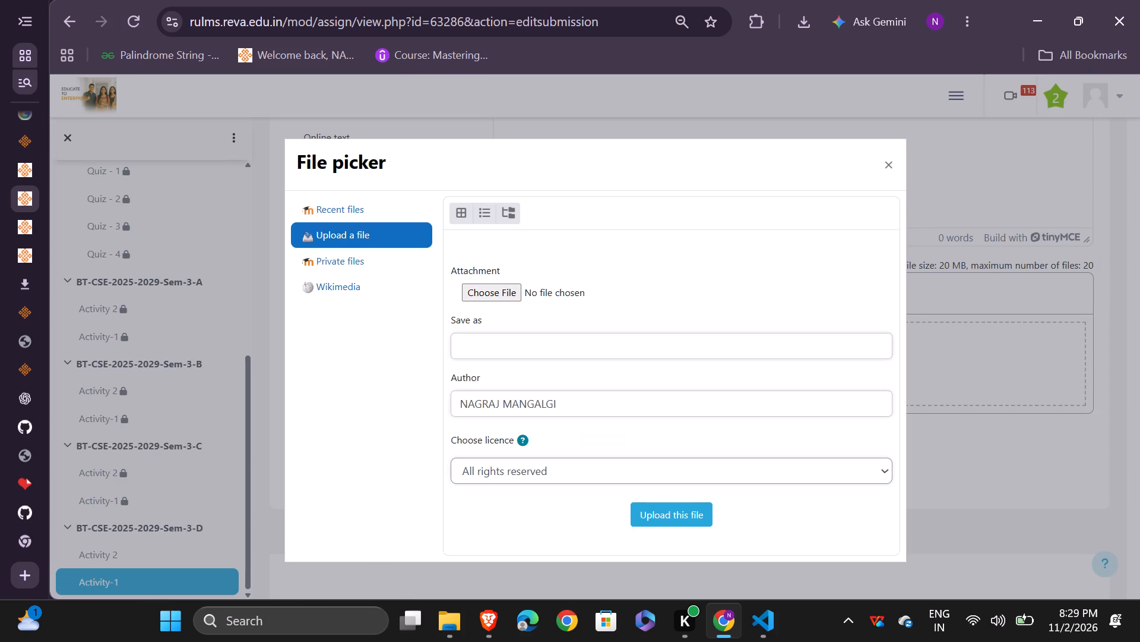
click(497, 288)
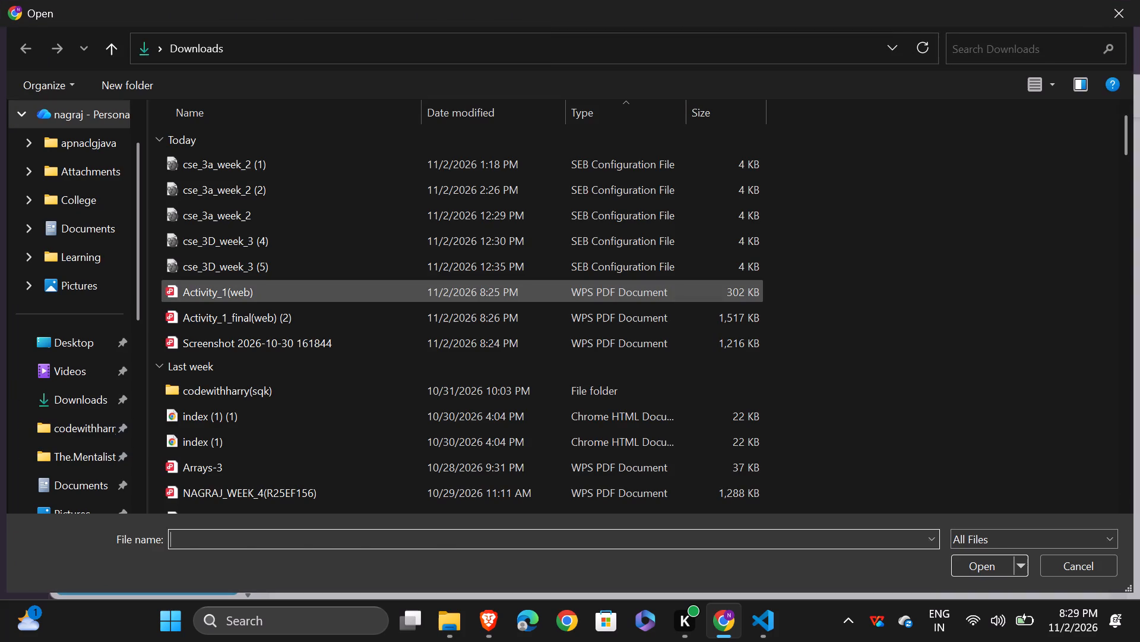
key(ctrl+v)
key(Return)
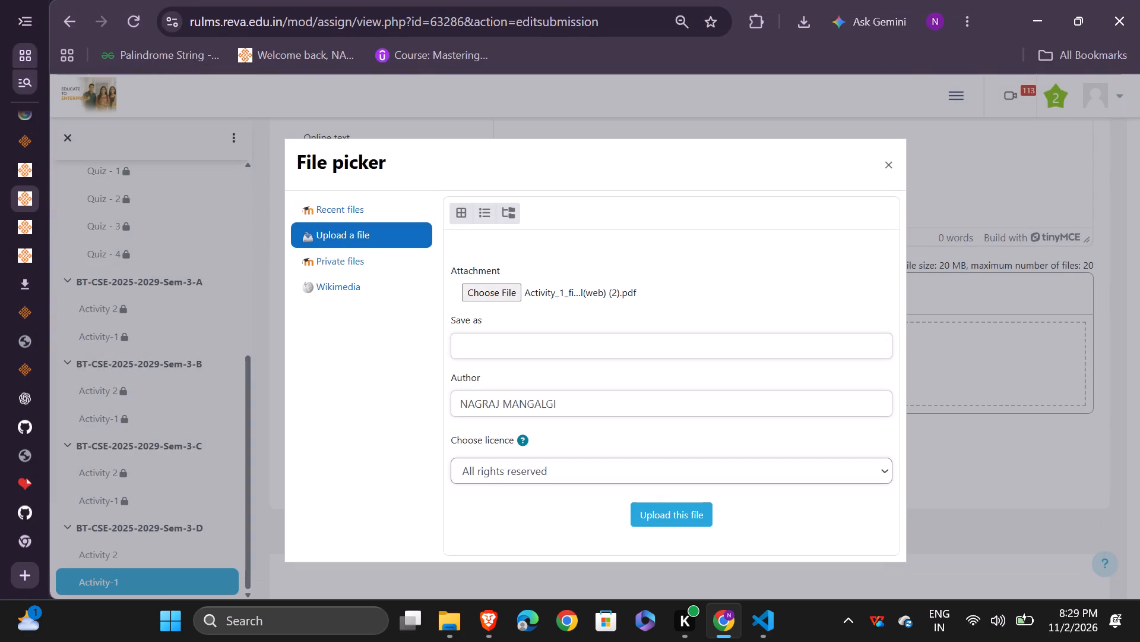
click(508, 351)
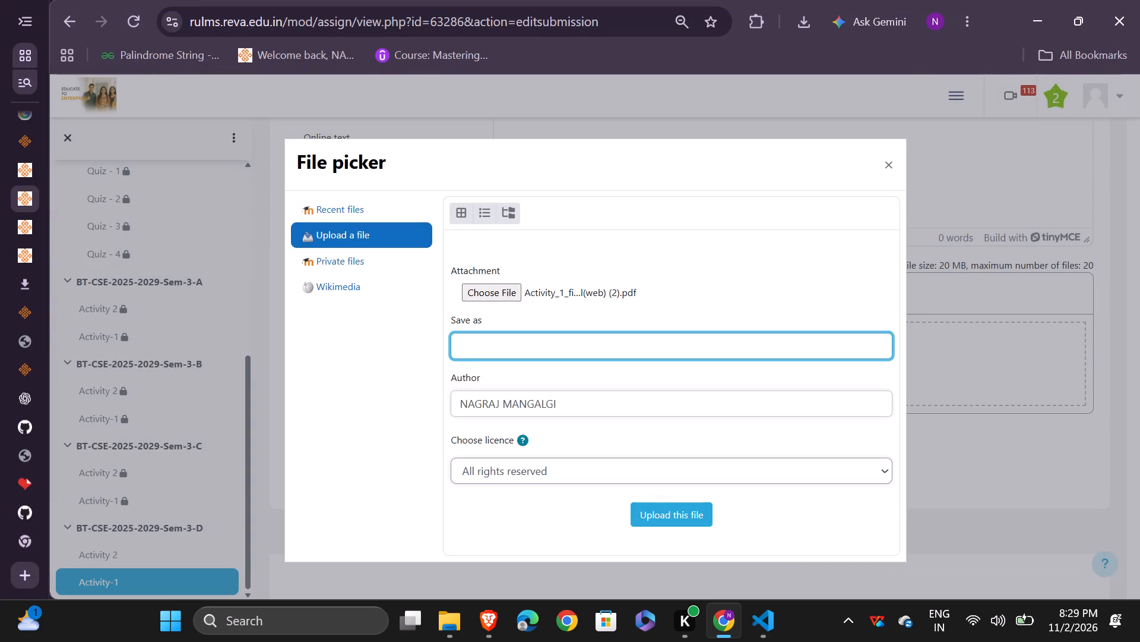
click(670, 518)
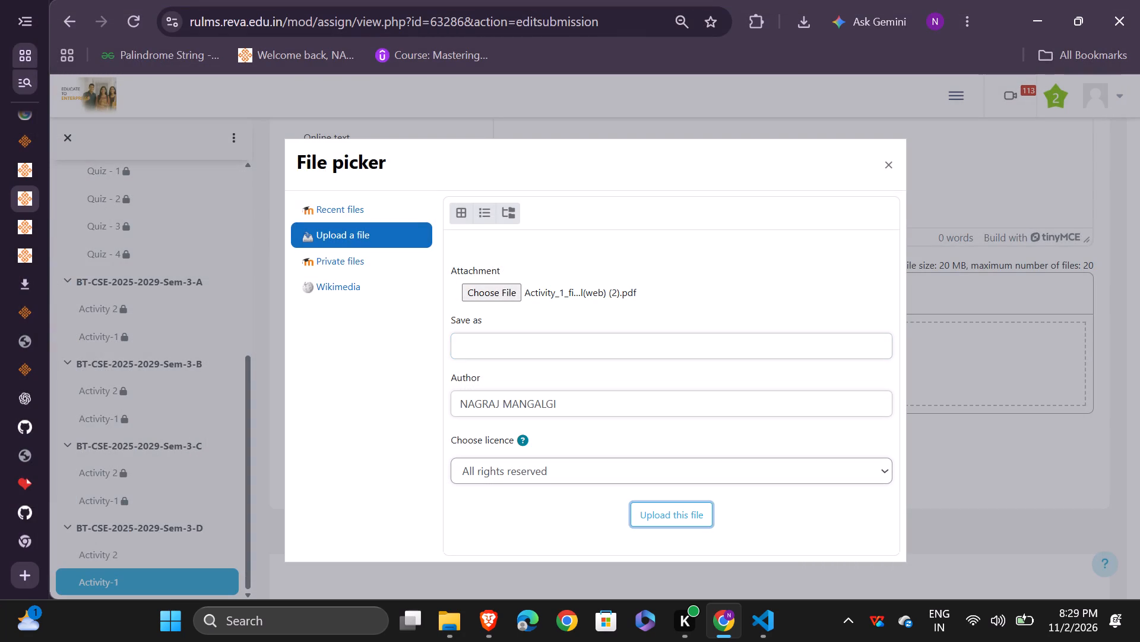
click(542, 454)
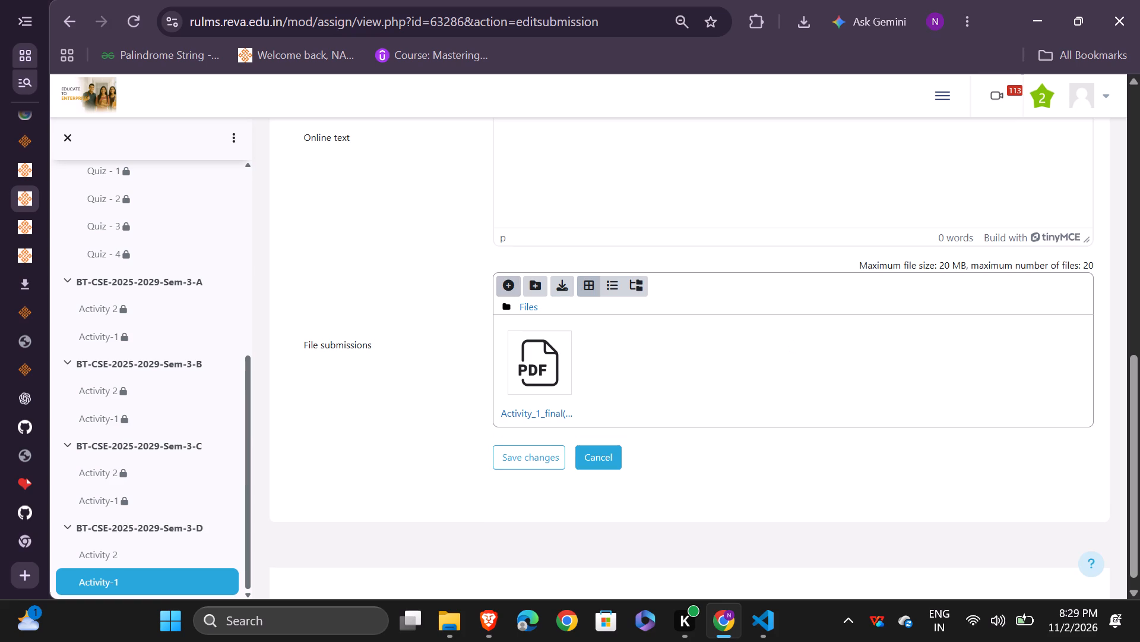